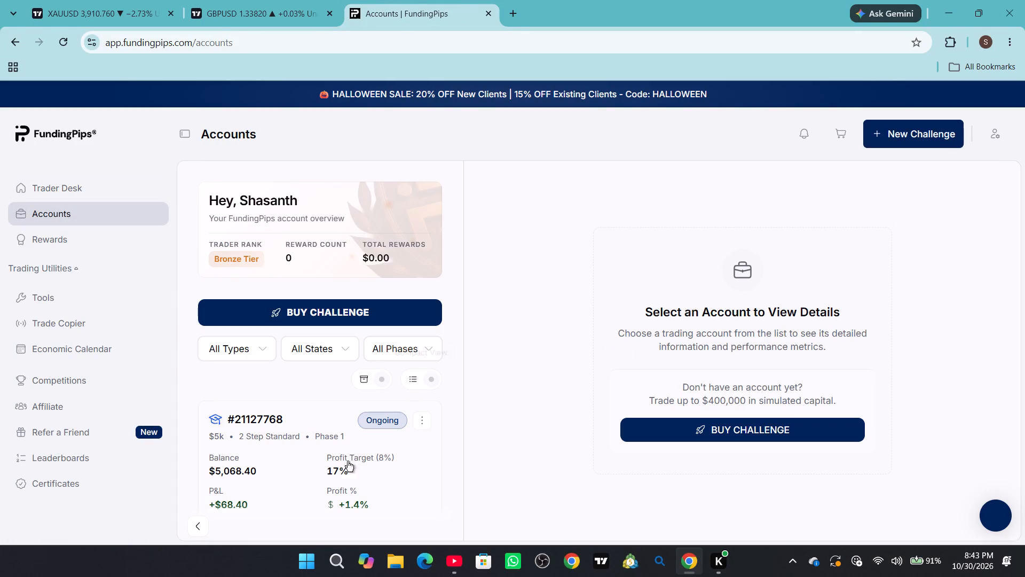
Open the details of the ongoing $5k 2 Step Standard Phase 1 account.
click(342, 466)
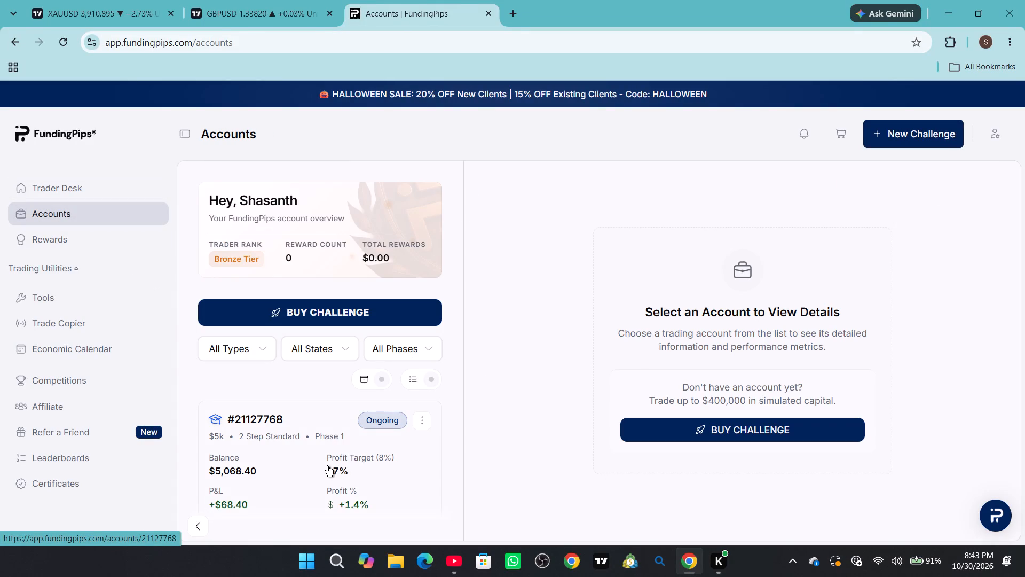
click(328, 456)
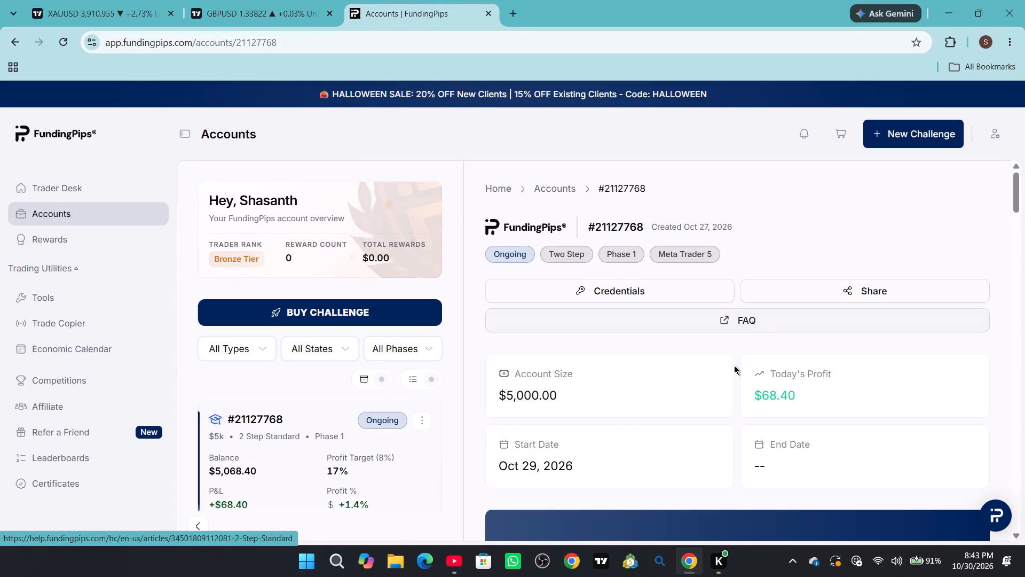
Examine the account's overview, balance and equity, weekly summary, trade statistics and trading history, returning to the account overview.
scroll(734, 365, down, 11)
scroll(735, 362, up, 4)
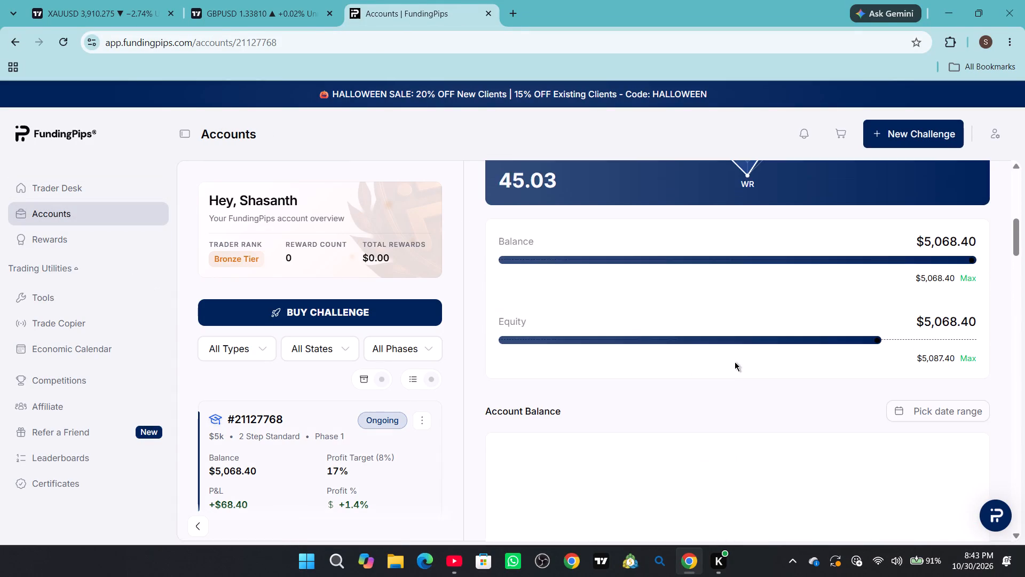
scroll(735, 362, down, 20)
scroll(735, 362, down, 7)
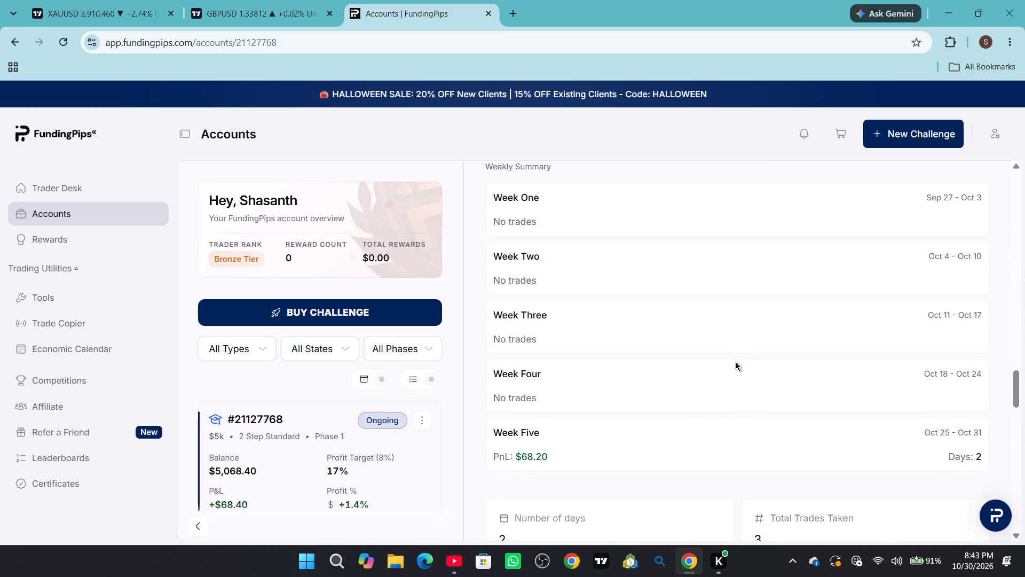
scroll(735, 362, down, 2)
scroll(735, 362, up, 3)
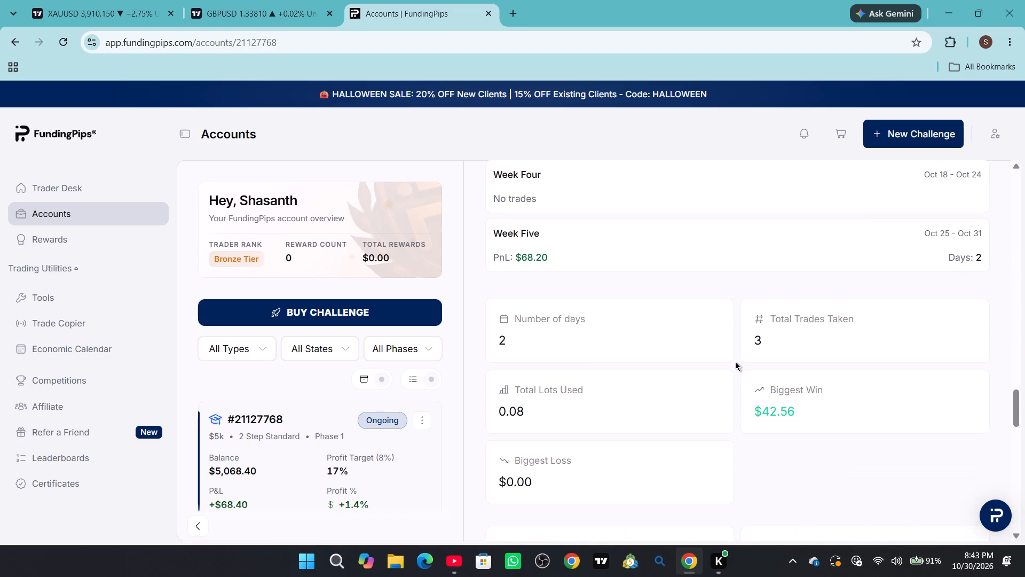
scroll(735, 362, down, 12)
scroll(735, 362, down, 12)
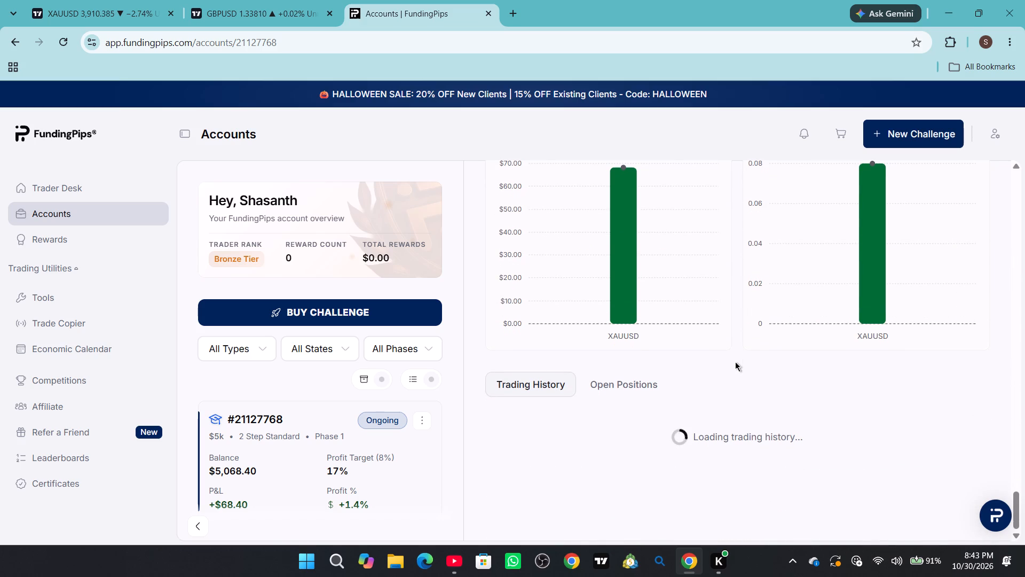
scroll(735, 362, down, 6)
scroll(735, 362, up, 2)
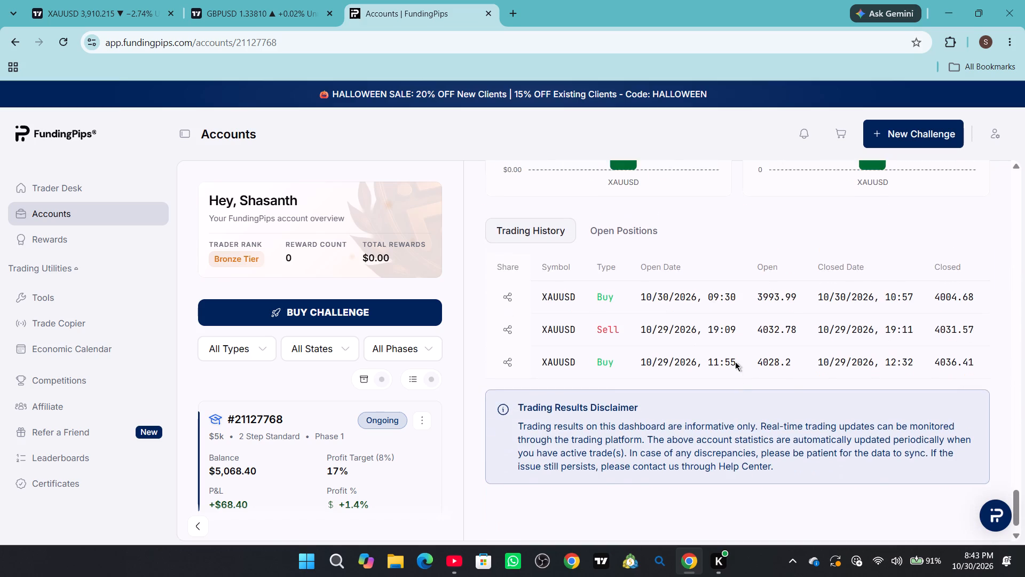
scroll(735, 362, up, 20)
scroll(735, 362, up, 17)
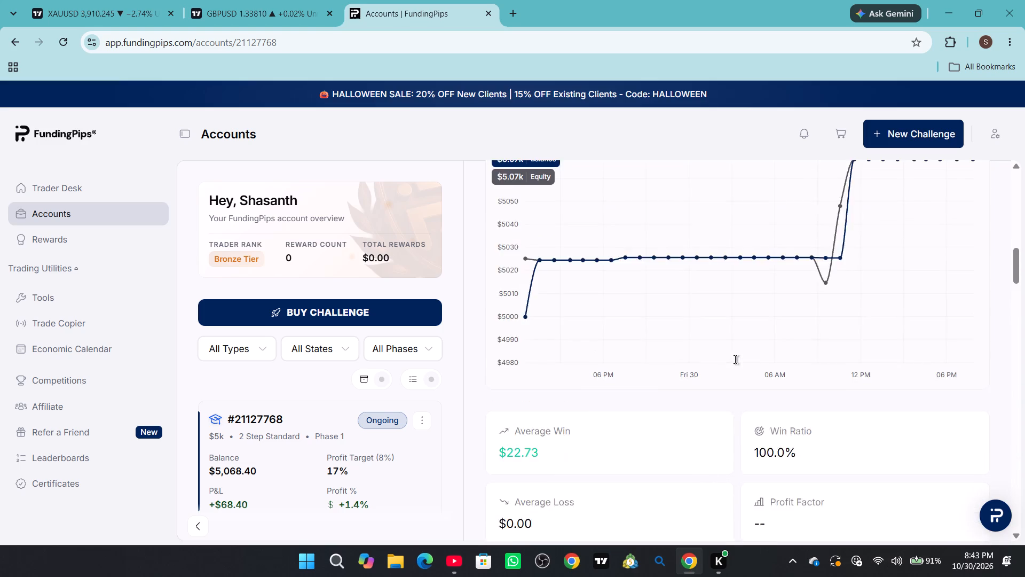
scroll(735, 360, up, 19)
scroll(361, 439, down, 1)
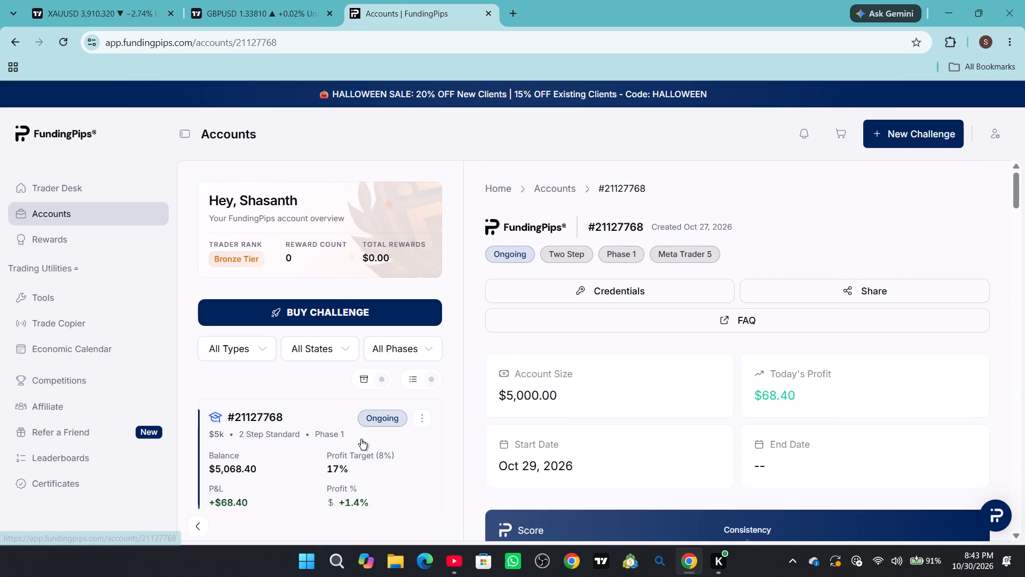
scroll(361, 439, down, 1)
scroll(361, 438, up, 4)
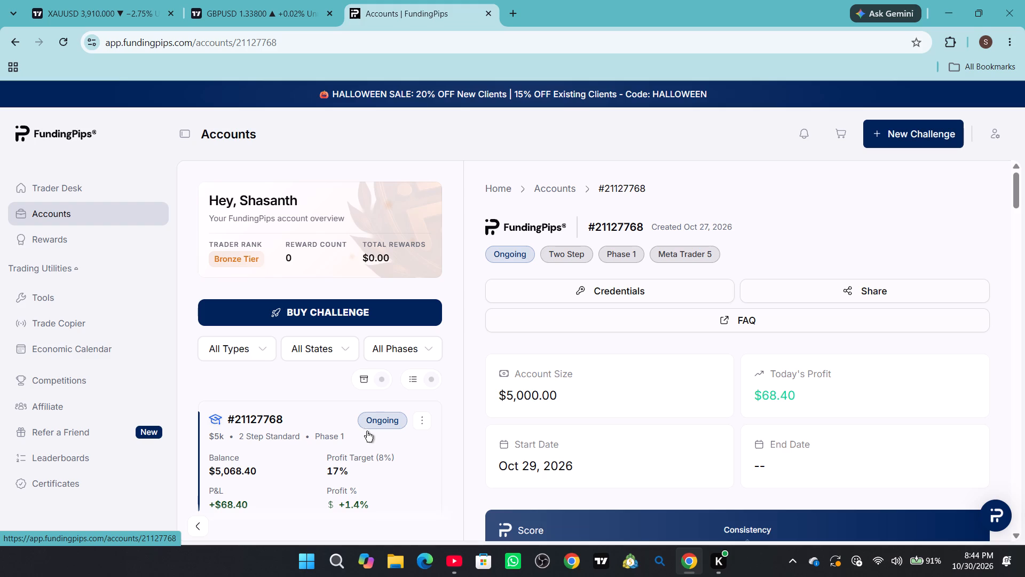
Examine the account's win and loss statistics and the October 2026 Daily Summary calendar.
scroll(598, 457, down, 14)
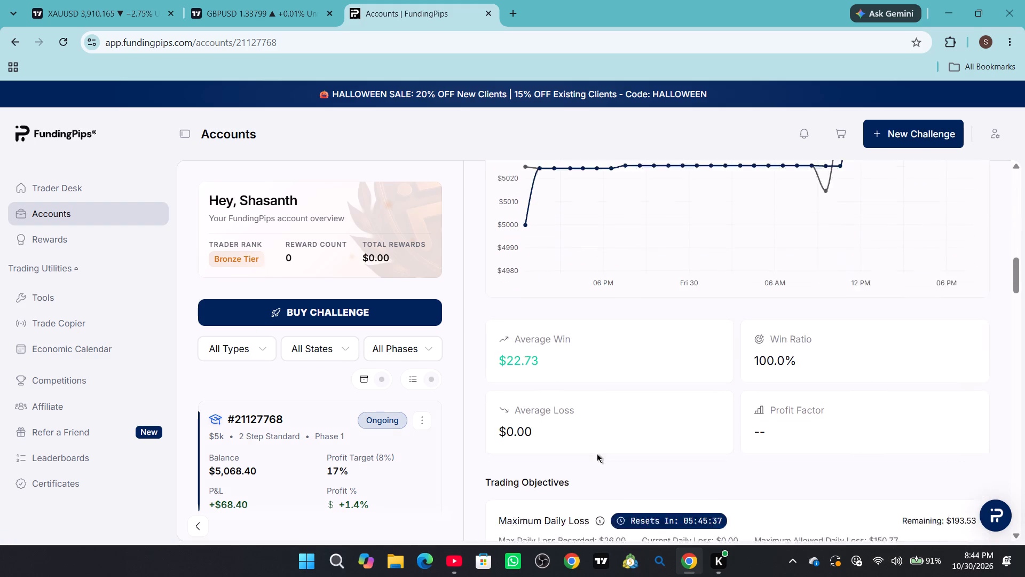
scroll(597, 454, down, 10)
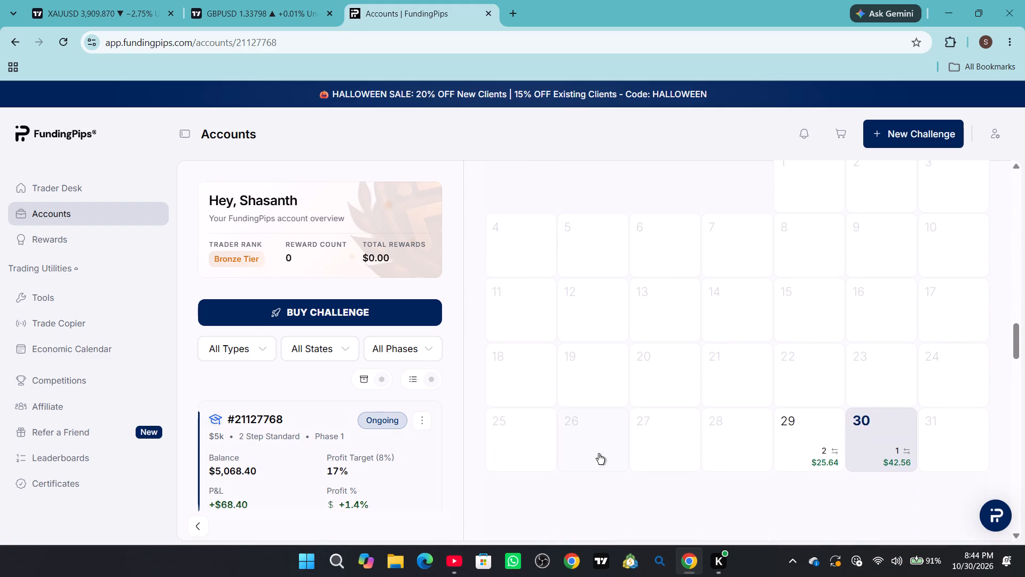
scroll(598, 454, up, 2)
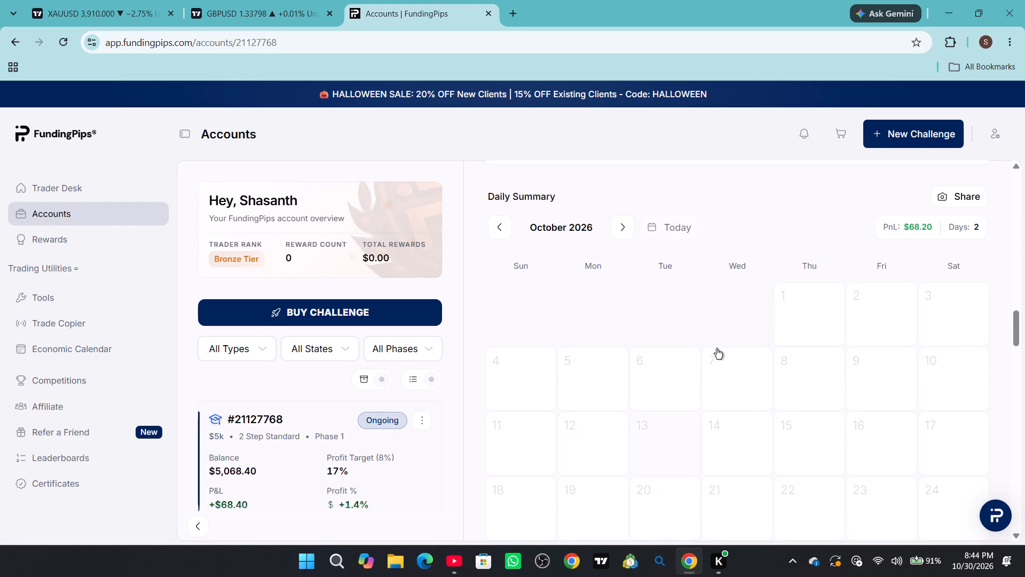
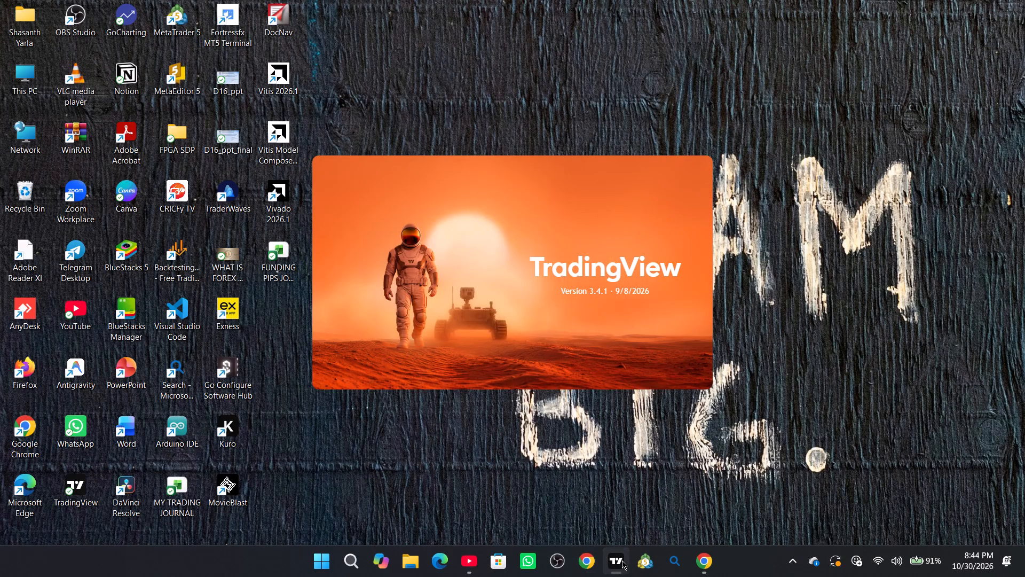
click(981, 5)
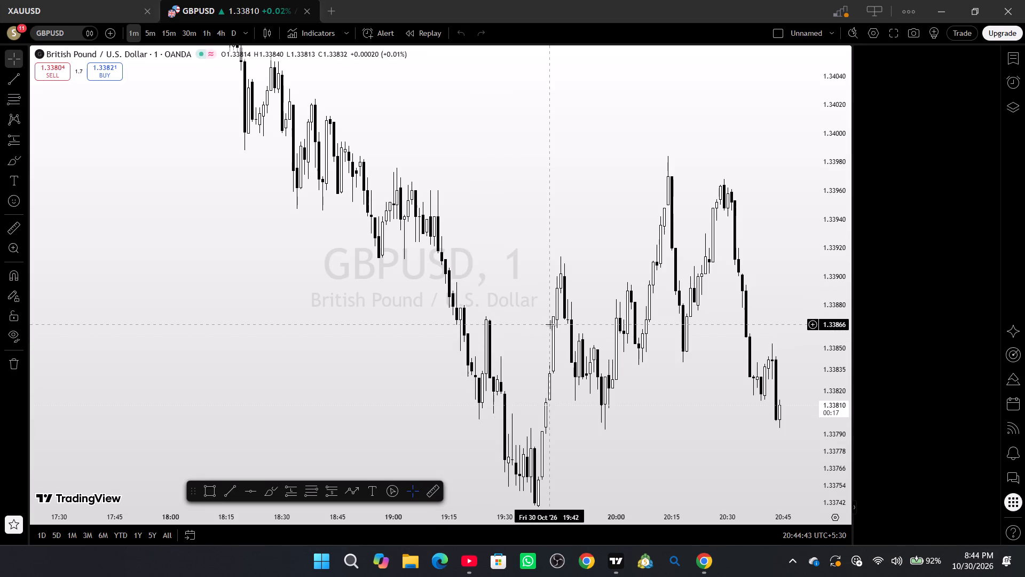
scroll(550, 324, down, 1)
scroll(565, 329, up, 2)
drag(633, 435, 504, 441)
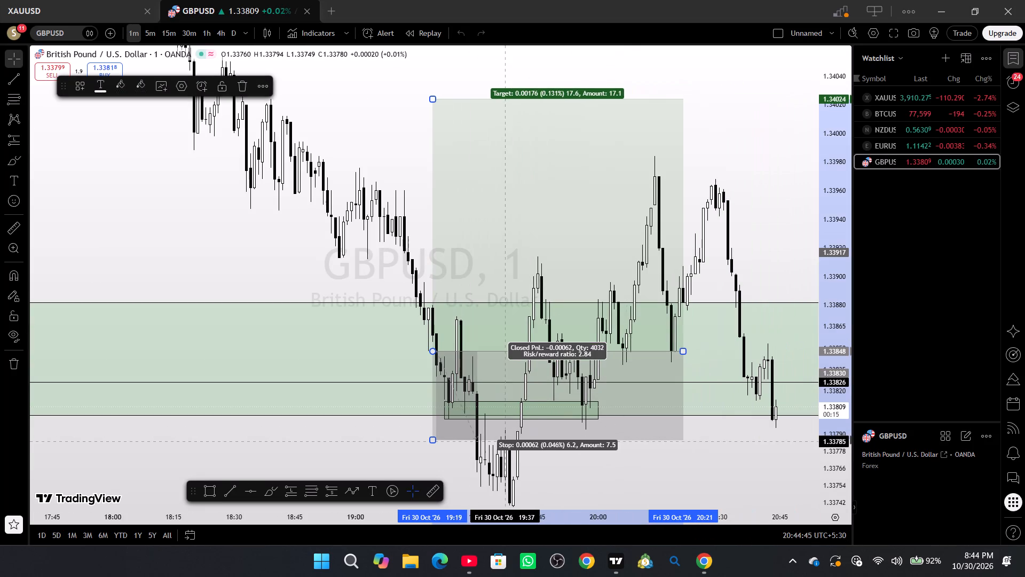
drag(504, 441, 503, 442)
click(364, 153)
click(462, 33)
Frame the long position on the 1-minute GBPUSD chart and download a snapshot image of the chart.
drag(471, 175, 462, 175)
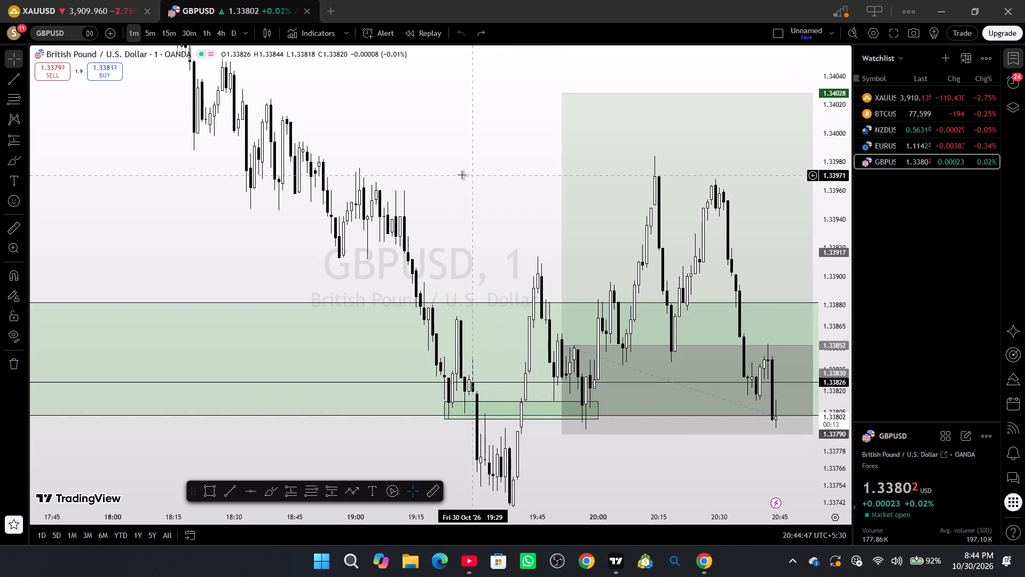
drag(462, 175, 279, 165)
scroll(606, 184, down, 1)
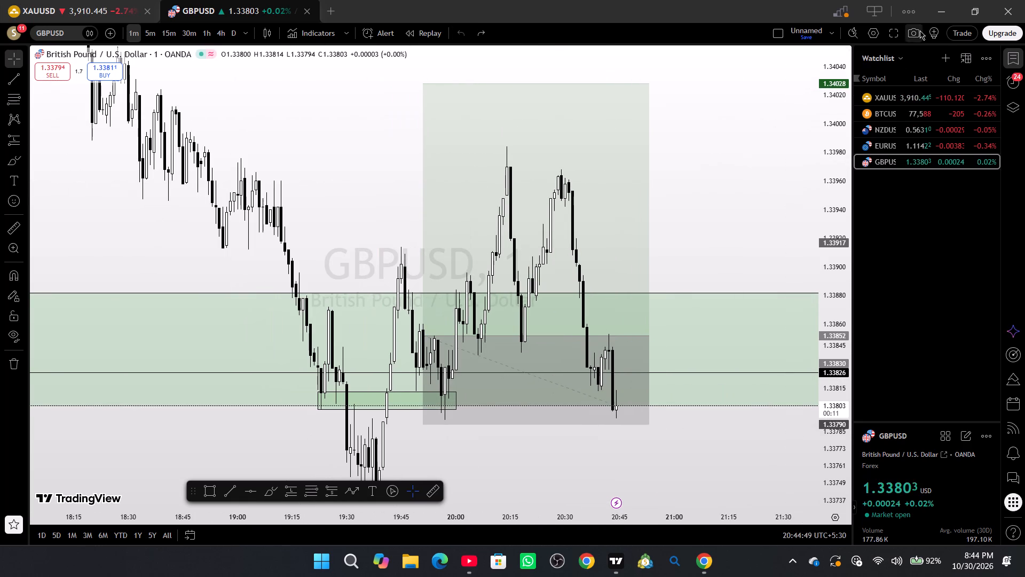
click(910, 30)
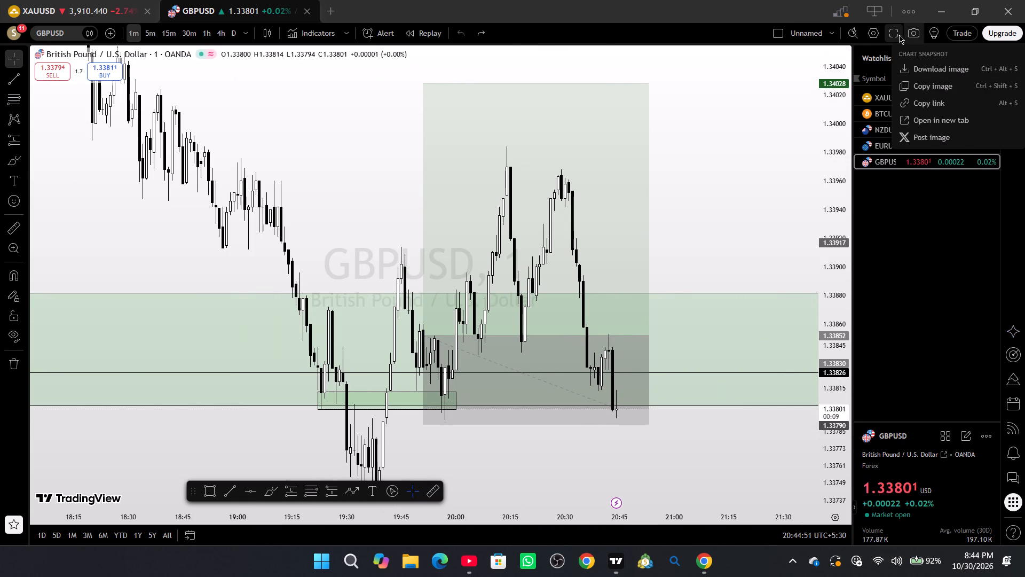
click(893, 33)
drag(1001, 101, 999, 147)
scroll(920, 170, down, 4)
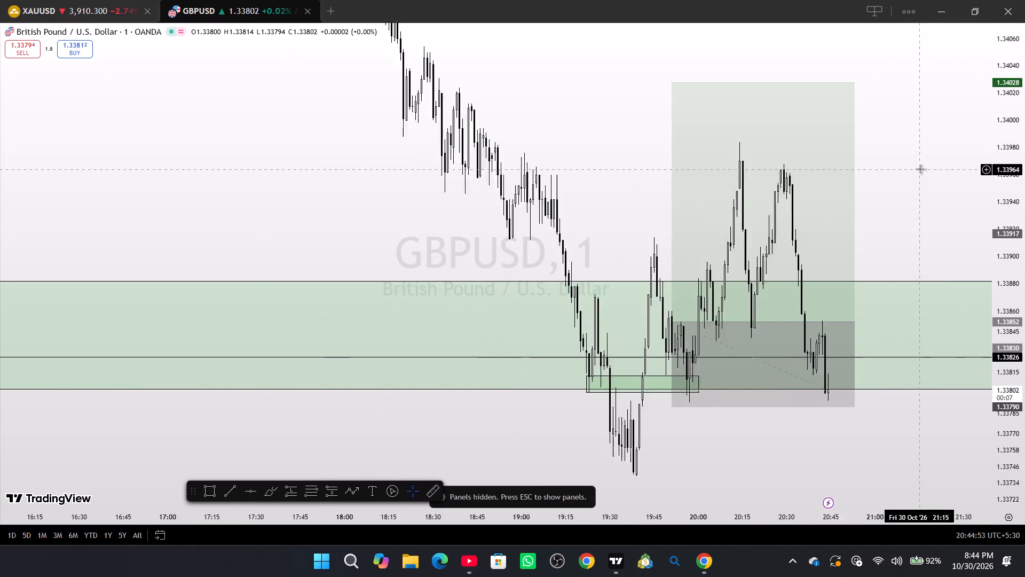
drag(929, 157, 786, 190)
drag(1005, 90, 983, 295)
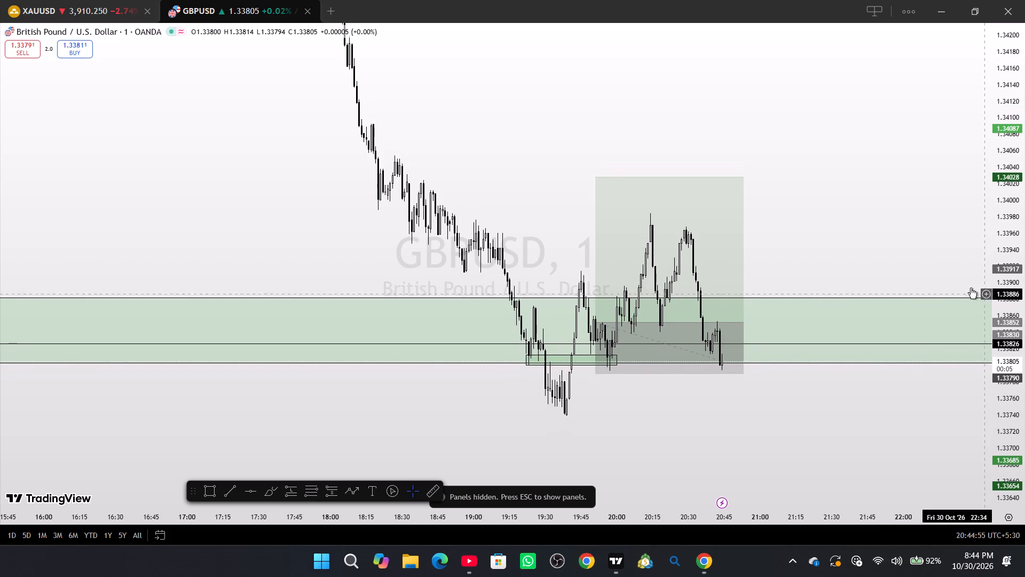
drag(874, 193, 845, 192)
scroll(835, 188, up, 2)
drag(998, 321, 984, 246)
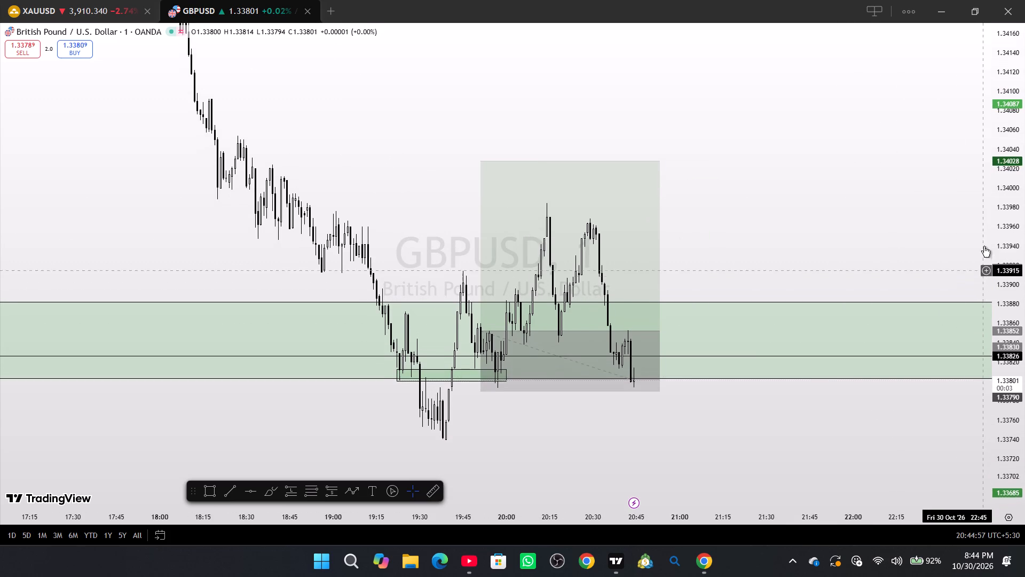
drag(984, 246, 984, 243)
key(Escape)
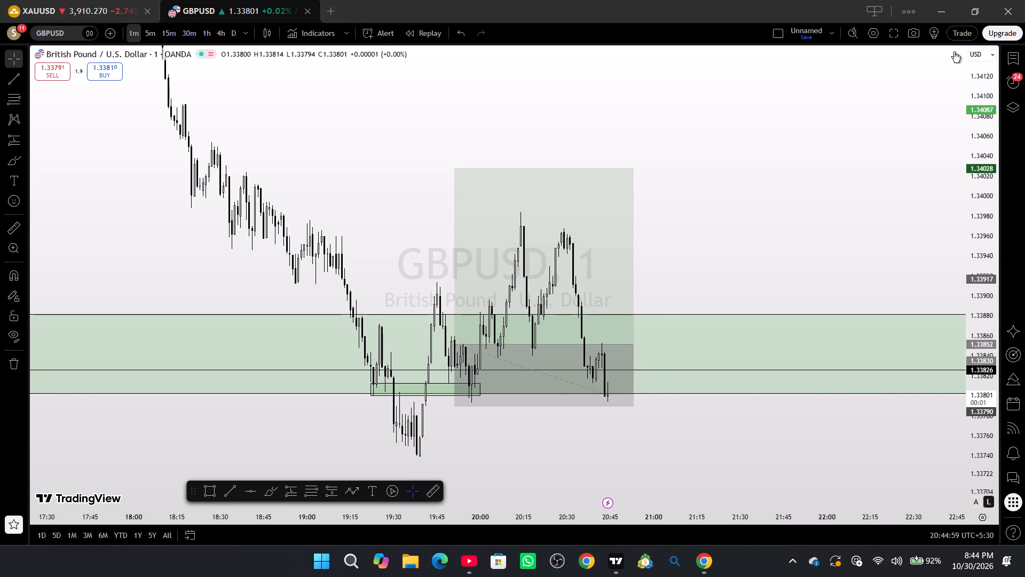
click(907, 35)
click(925, 66)
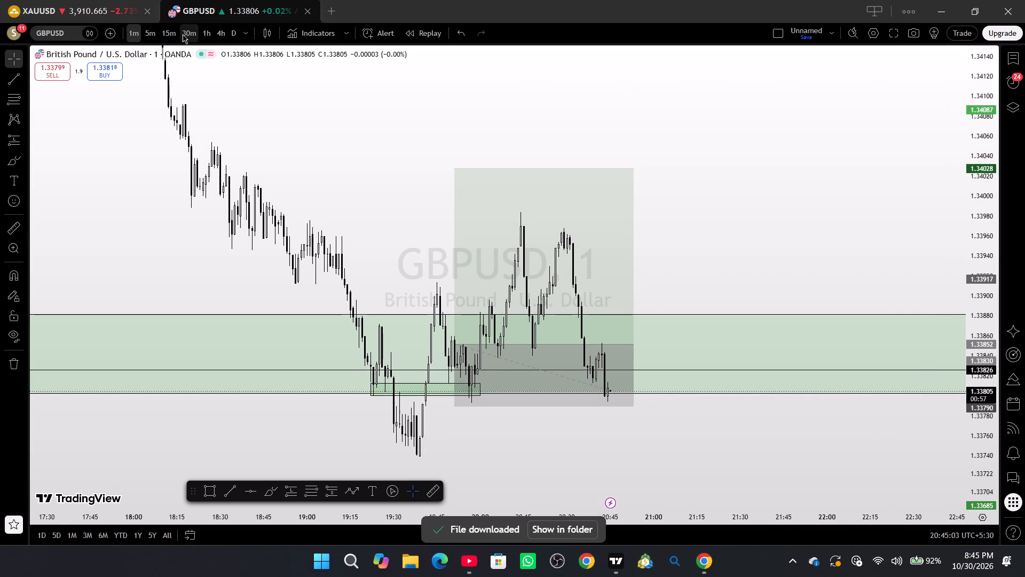
Switch GBPUSD to the 1-hour timeframe, frame the recent price action and green zone, and download a chart snapshot.
click(203, 31)
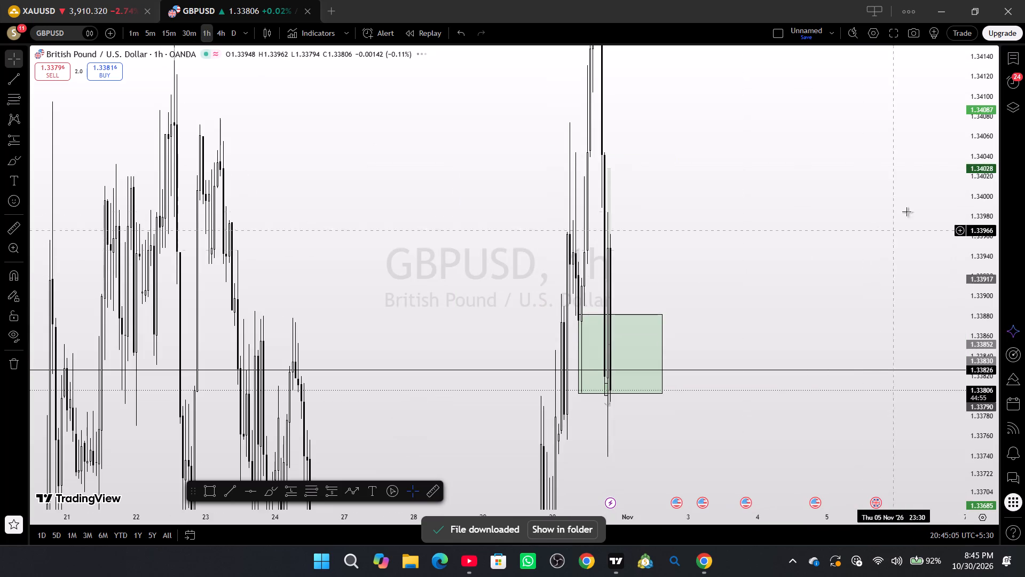
drag(976, 152, 967, 478)
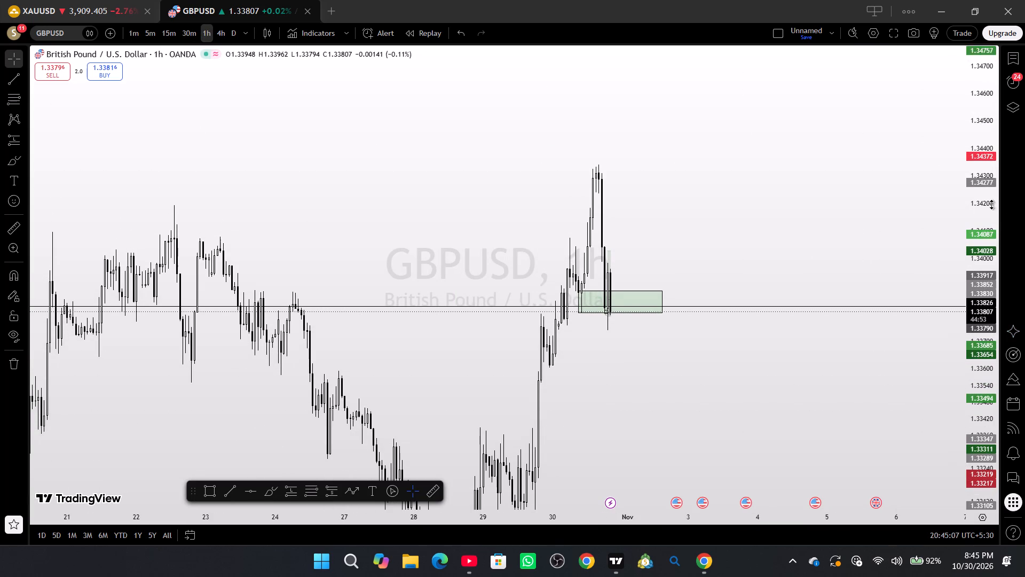
drag(988, 203, 983, 254)
scroll(684, 348, up, 3)
drag(616, 365, 803, 295)
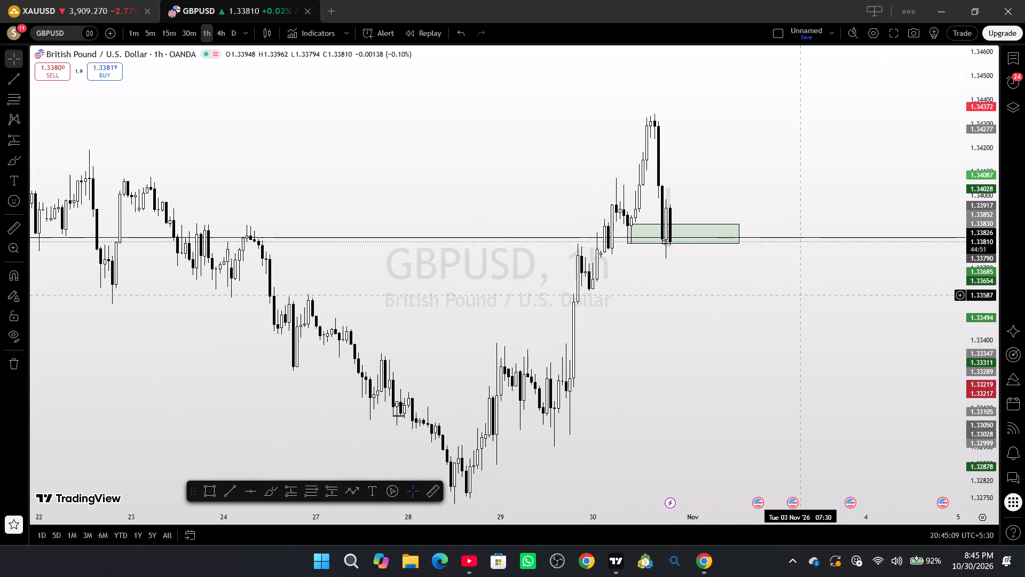
drag(803, 295, 812, 294)
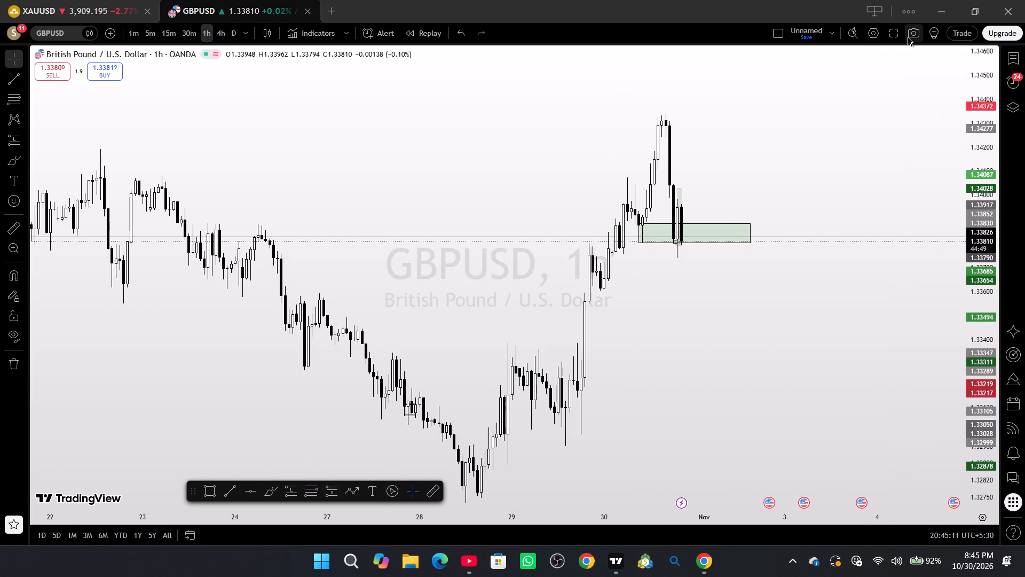
click(915, 32)
click(932, 71)
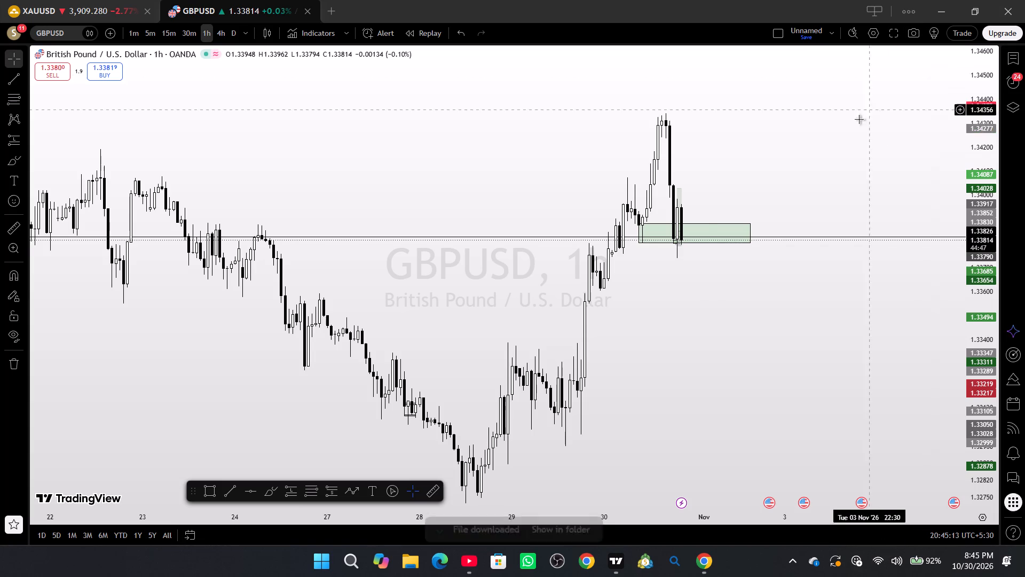
On the 5-minute XAUUSD chart, delete the two red zones near 3,998 and 4,006–4,011 drawn on 30 October.
click(116, 0)
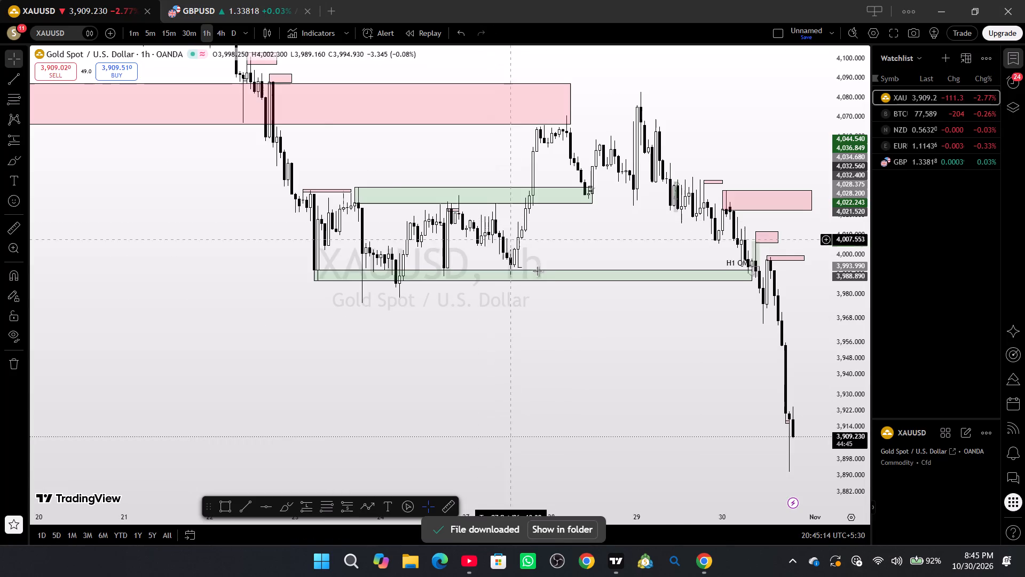
scroll(663, 349, down, 1)
scroll(673, 353, up, 2)
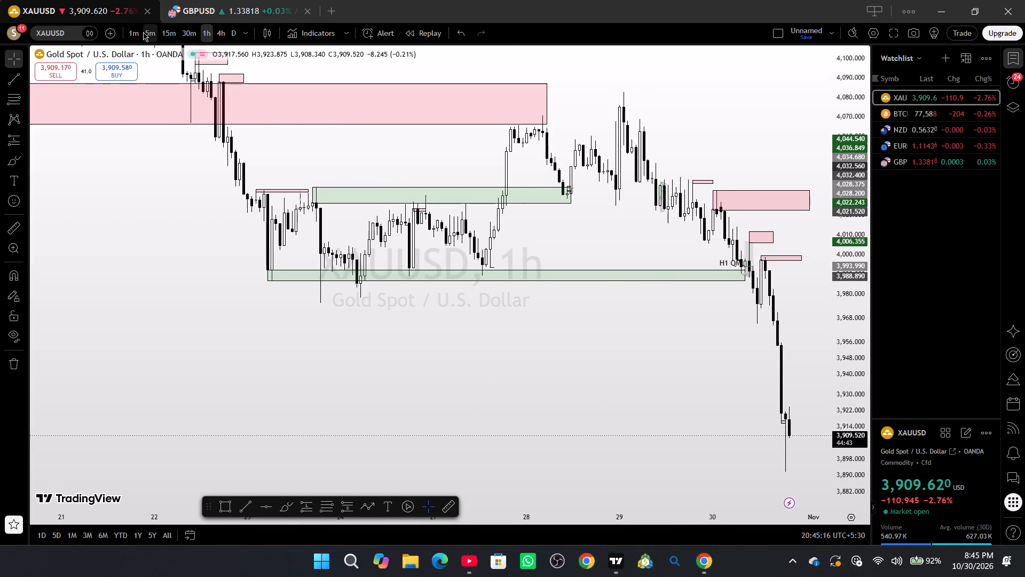
click(147, 33)
scroll(663, 400, down, 4)
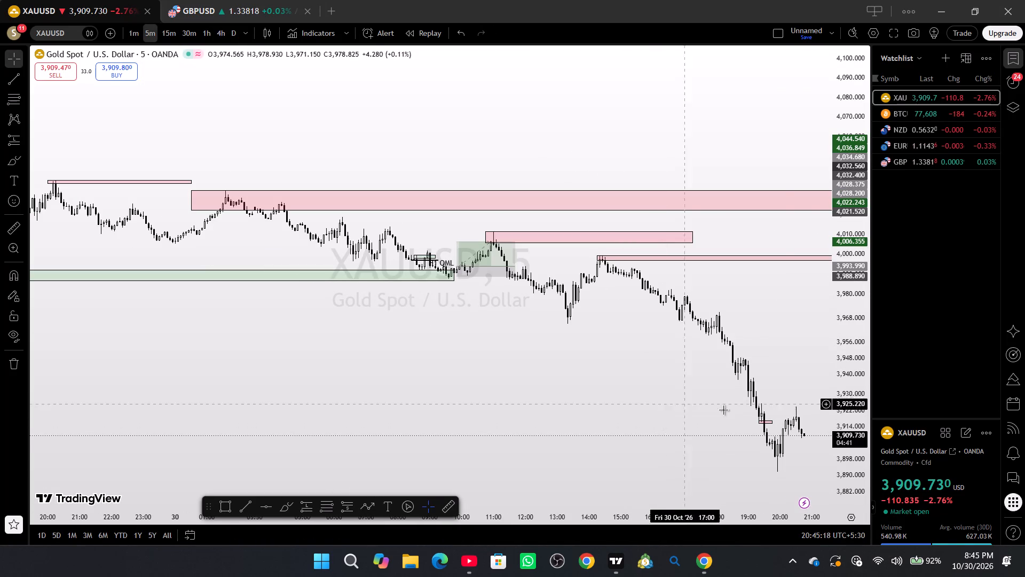
drag(845, 422, 847, 143)
drag(642, 338, 753, 362)
scroll(690, 377, up, 4)
drag(689, 378, 735, 378)
drag(843, 389, 830, 165)
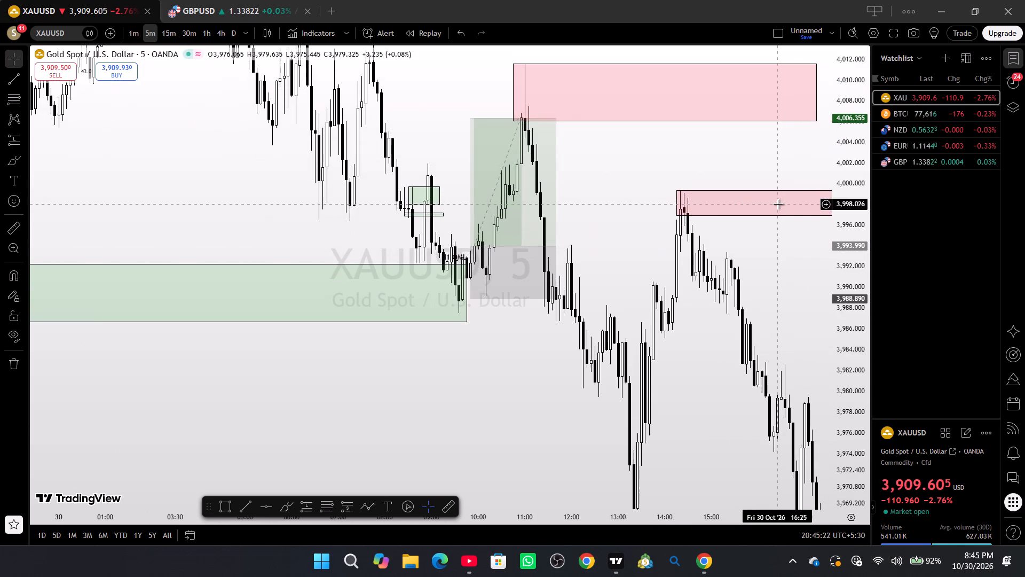
click(776, 216)
click(628, 63)
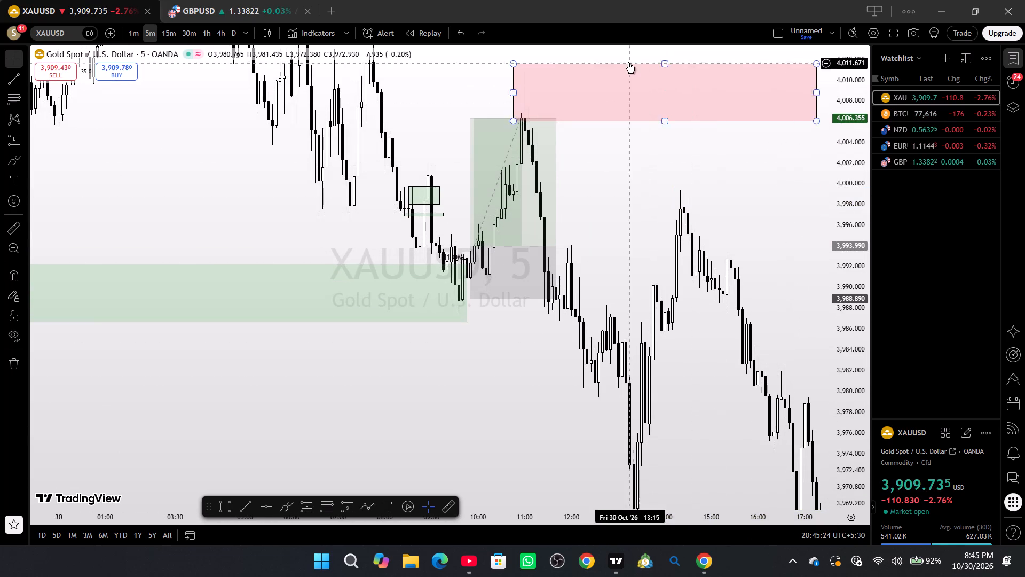
click(674, 121)
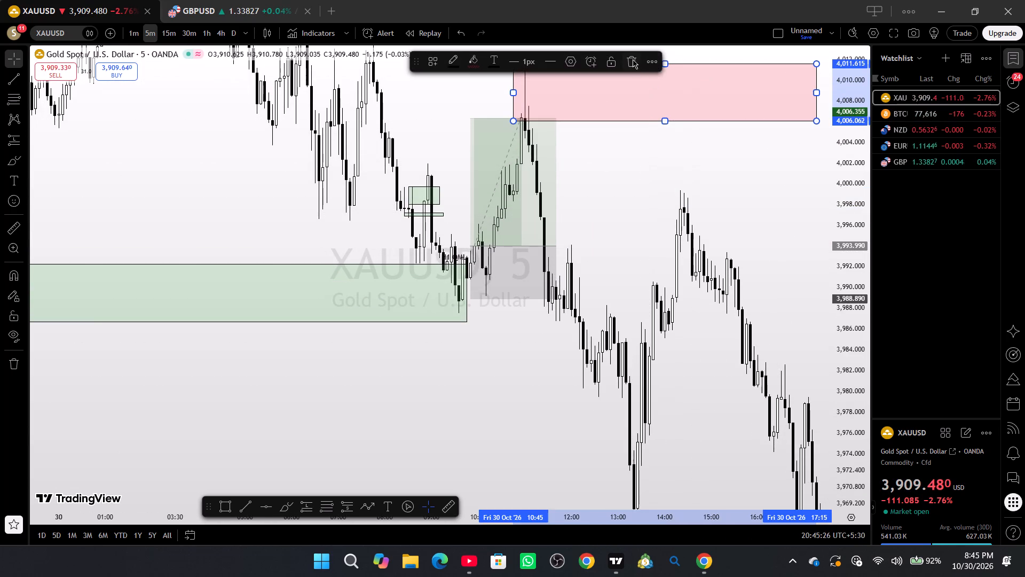
click(633, 59)
Hide the watchlist, frame the long position on the 5-minute XAUUSD chart, and download a chart snapshot.
drag(637, 181, 661, 232)
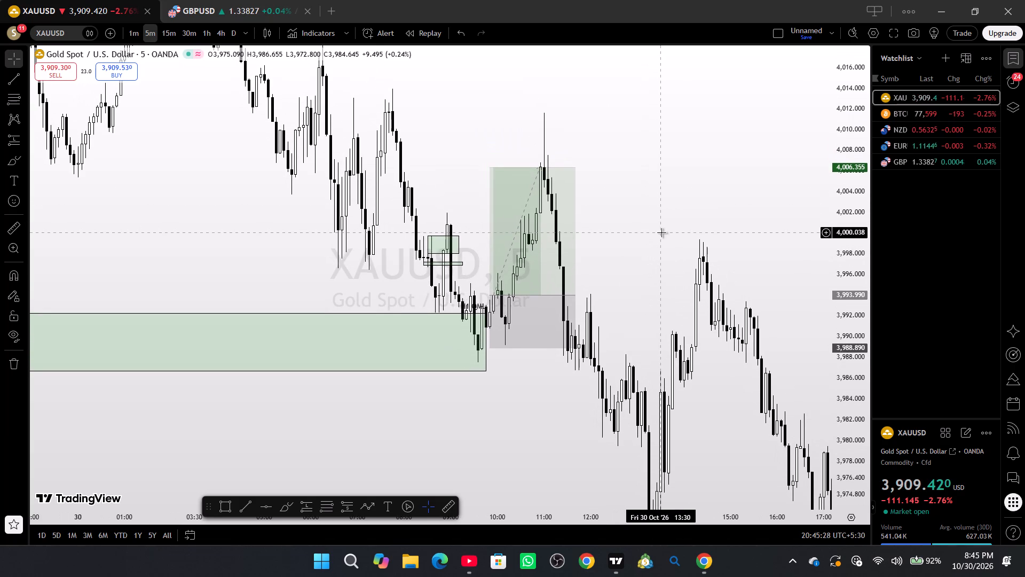
scroll(652, 233, up, 2)
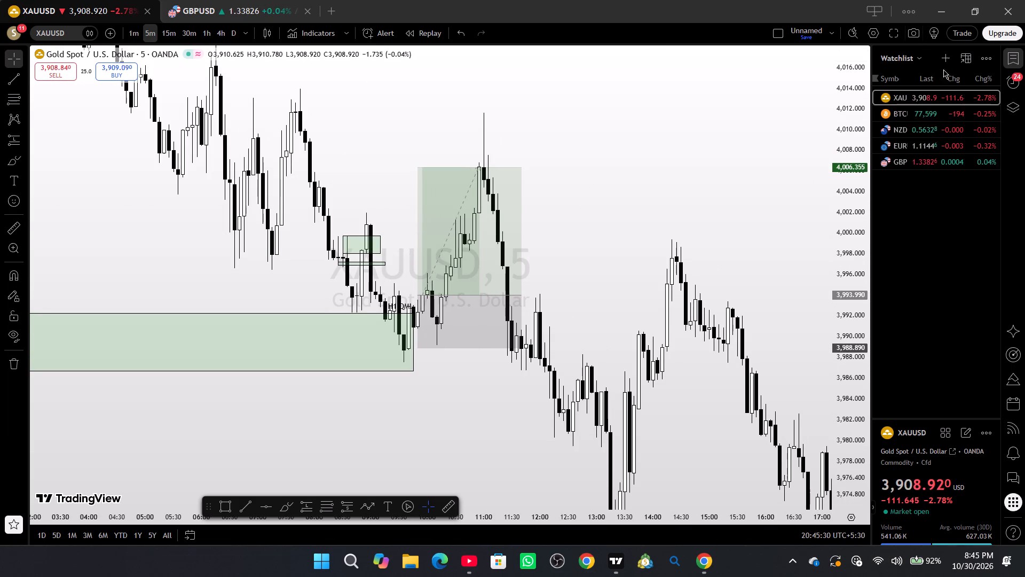
click(1011, 54)
drag(879, 159, 843, 171)
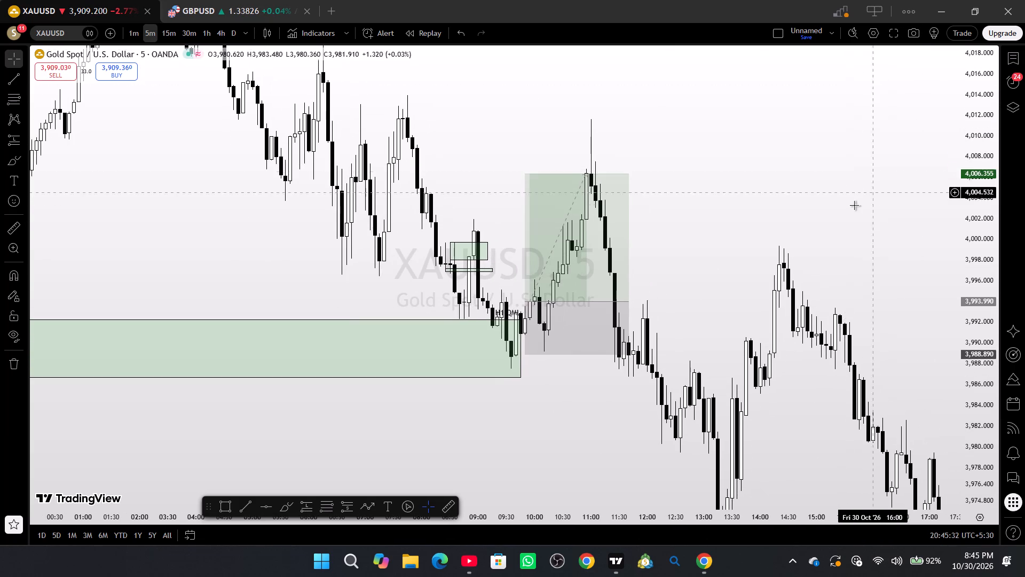
scroll(848, 206, down, 1)
drag(973, 125, 975, 236)
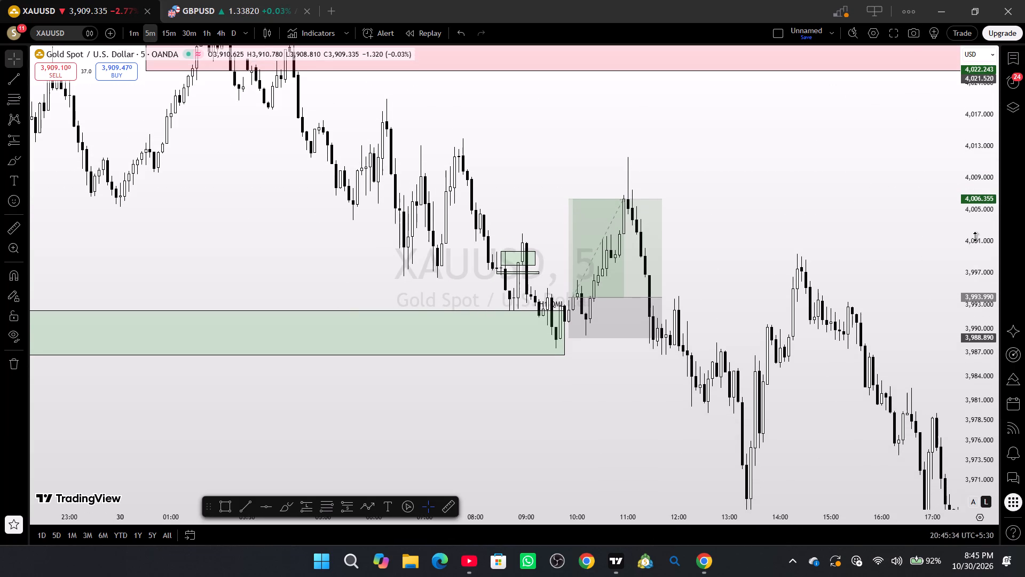
drag(975, 236, 975, 237)
drag(848, 190, 821, 206)
click(909, 36)
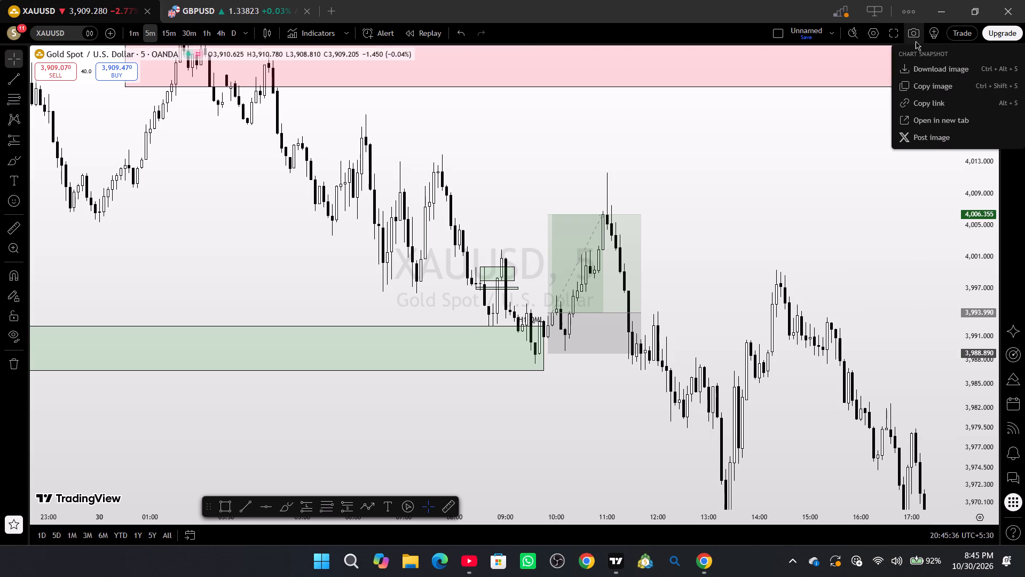
click(934, 68)
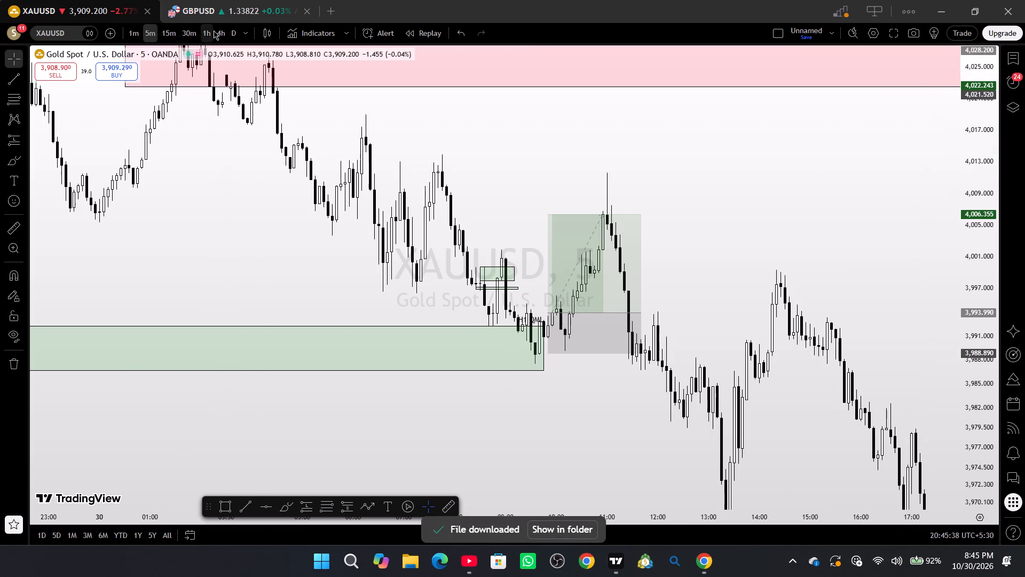
On the 1-hour XAUUSD chart, extend the H1 QML green zone's later edge to about 11:30 on 30 October.
drag(214, 29, 209, 29)
click(206, 29)
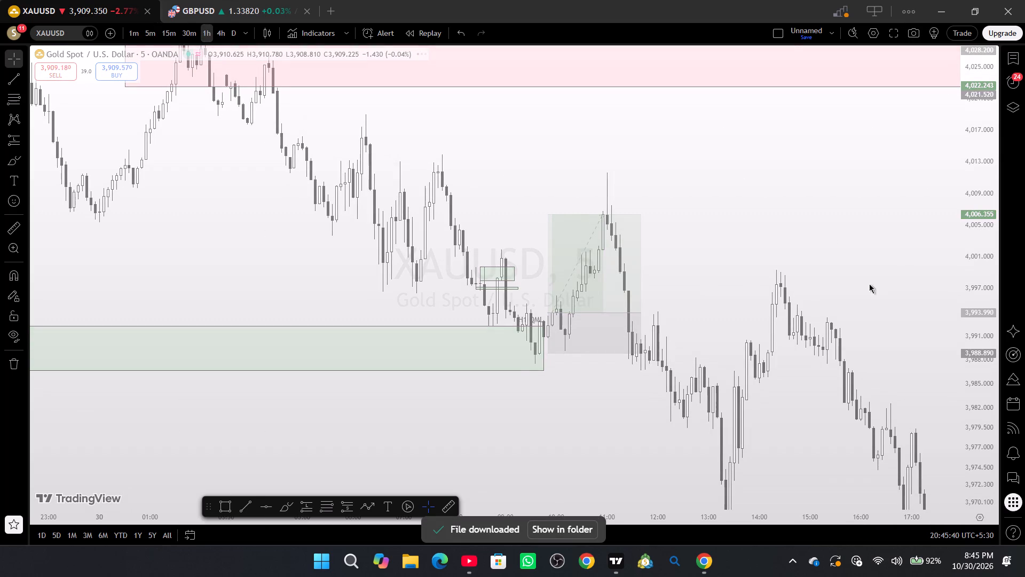
drag(984, 117, 987, 356)
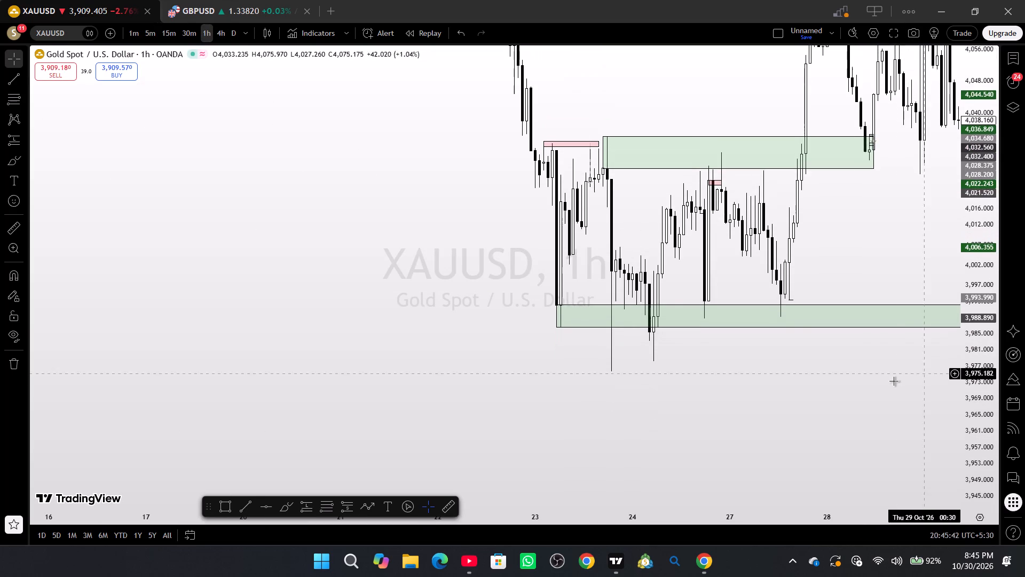
drag(835, 375, 486, 371)
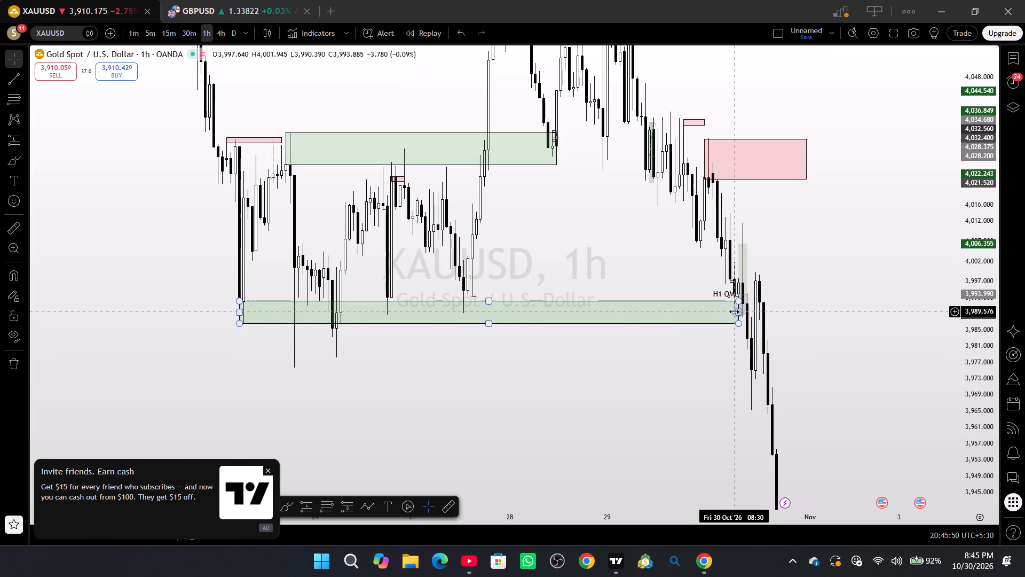
drag(734, 311, 747, 313)
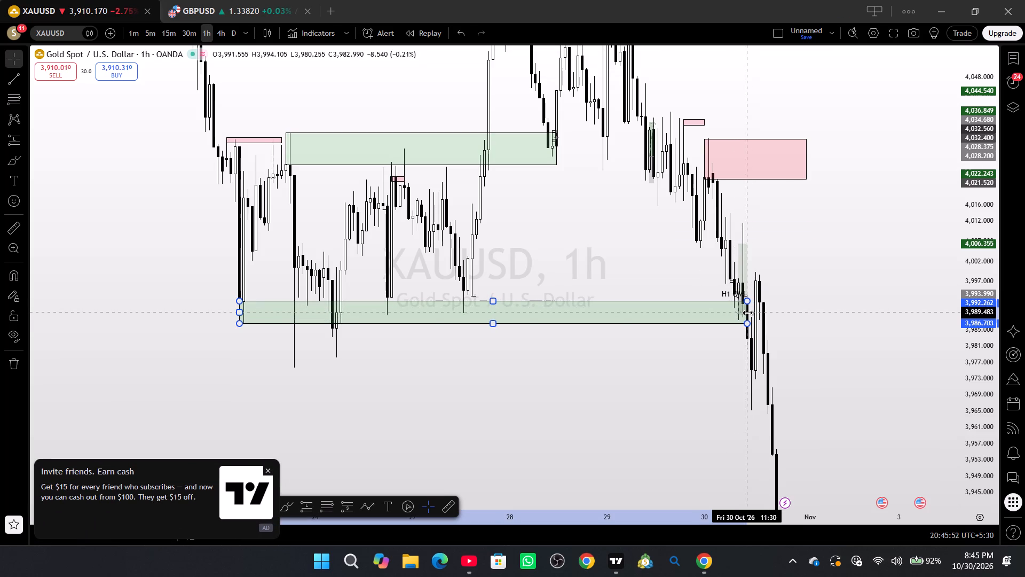
drag(747, 313, 747, 314)
click(738, 347)
Frame the zones and trade on the 1-hour XAUUSD chart, download a chart snapshot, and close TradingView.
drag(807, 246, 801, 320)
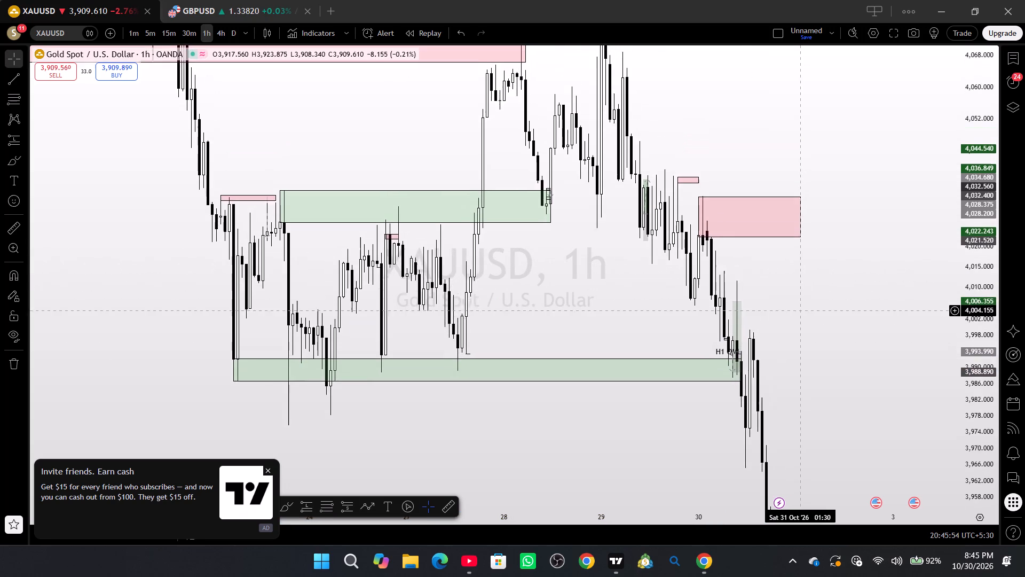
drag(801, 320, 800, 342)
drag(966, 153, 966, 227)
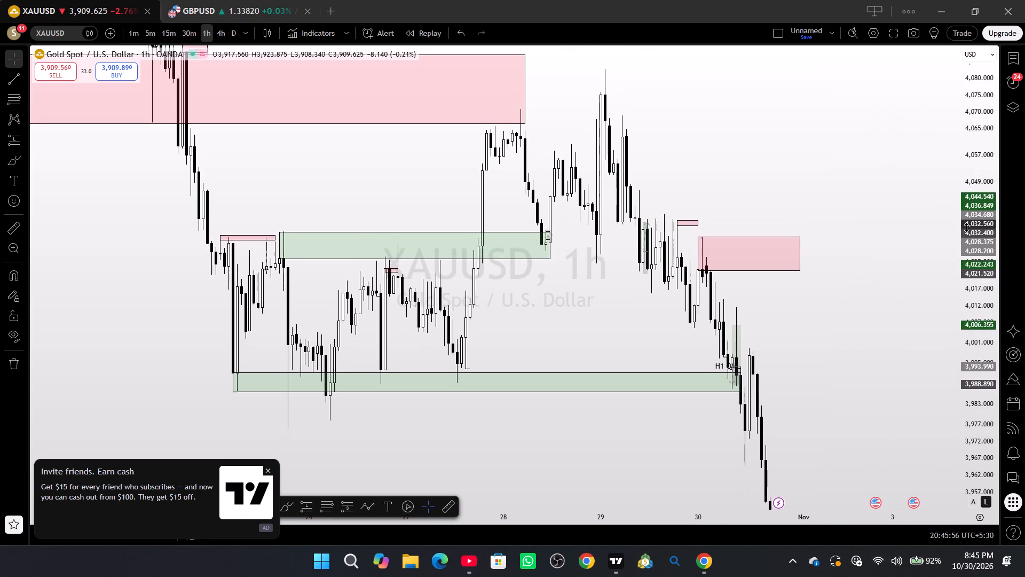
drag(966, 227, 964, 249)
click(919, 38)
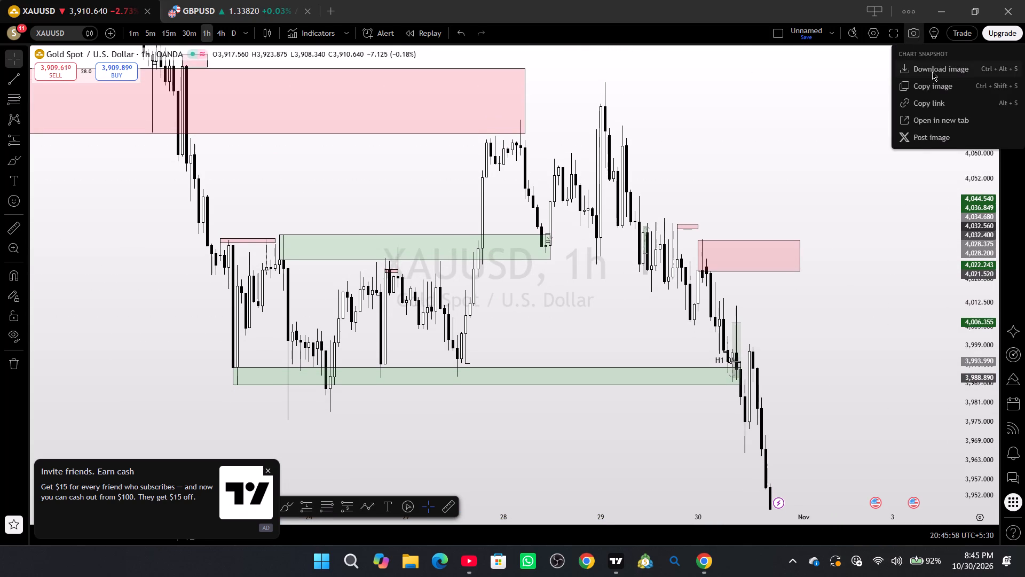
click(932, 72)
click(1002, 12)
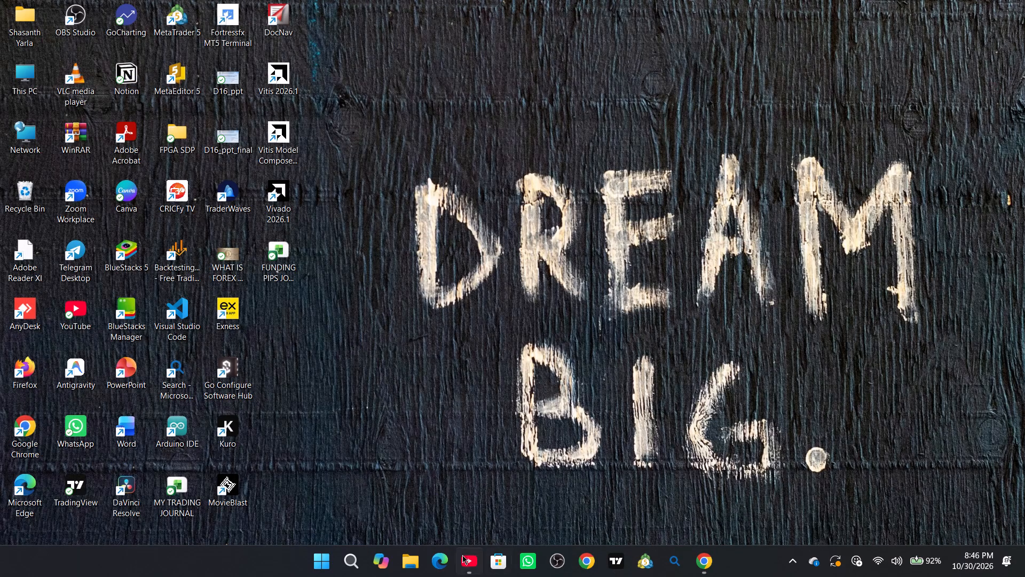
Switch to File Explorer and open the Downloads folder.
click(422, 559)
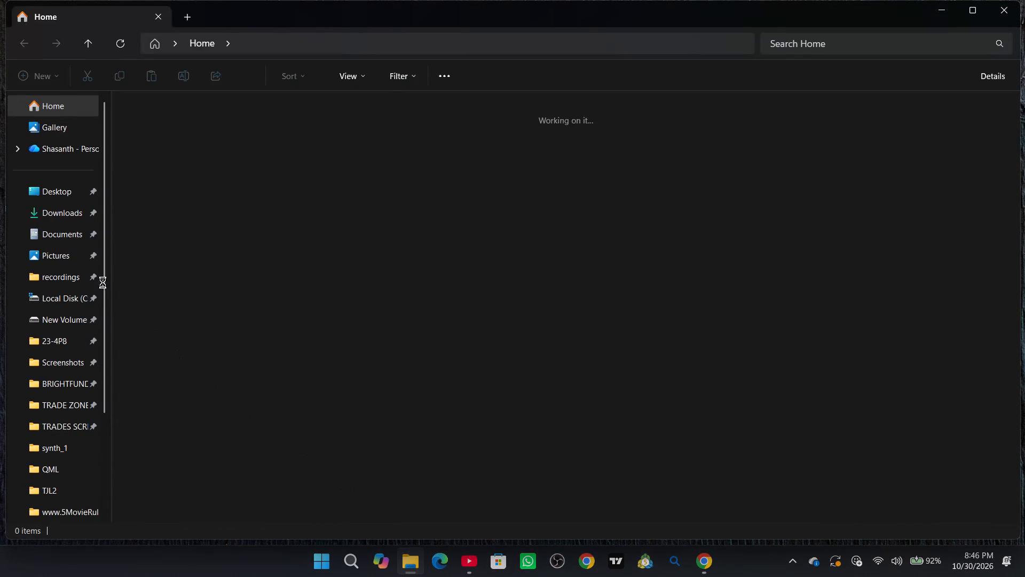
click(59, 334)
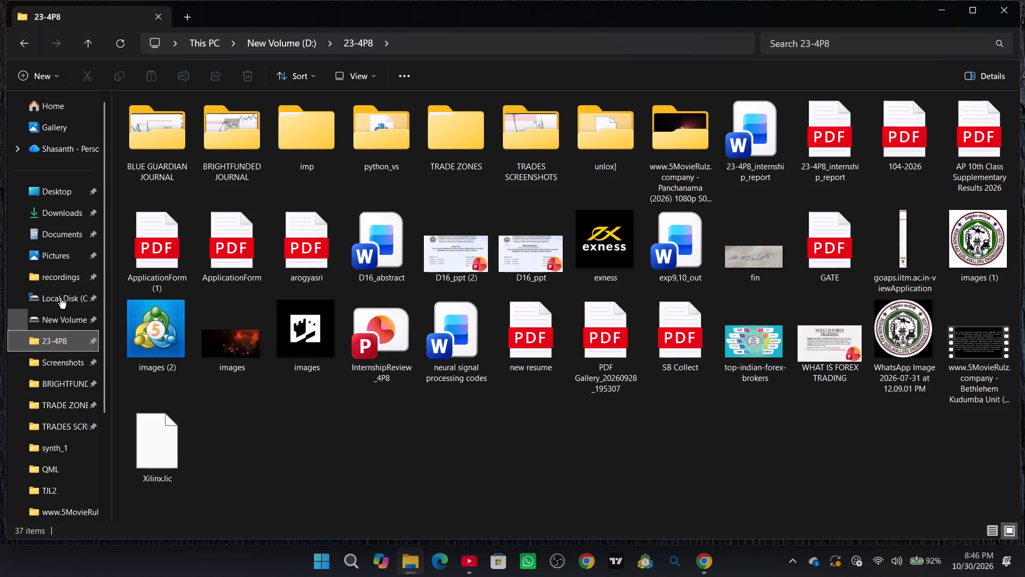
click(68, 225)
click(67, 213)
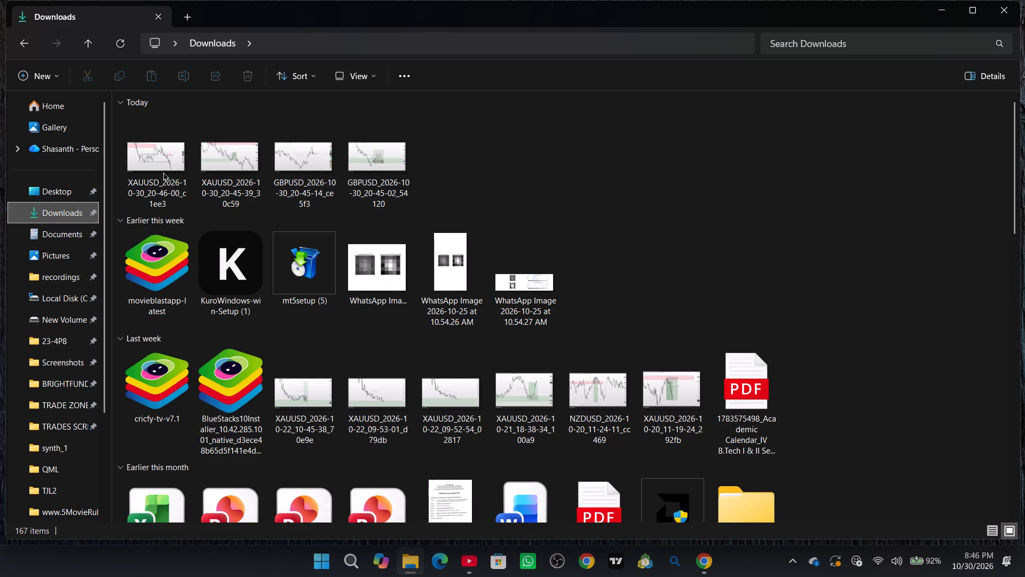
Rename the XAUUSD snapshot stamped 20-46-00 as "30 OCTOBER XAUUSD H1 QML LEVEL".
right_click(145, 160)
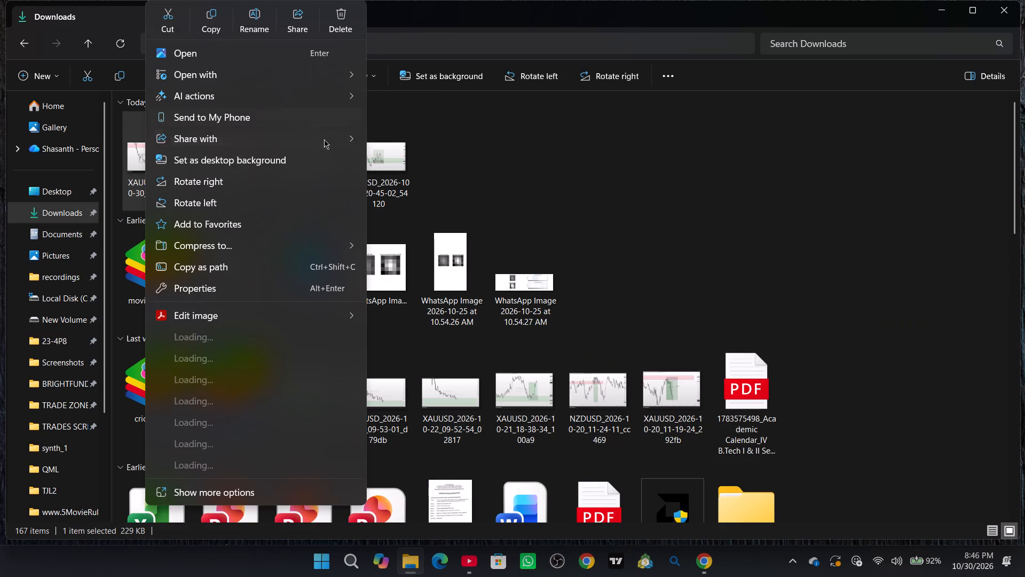
click(250, 17)
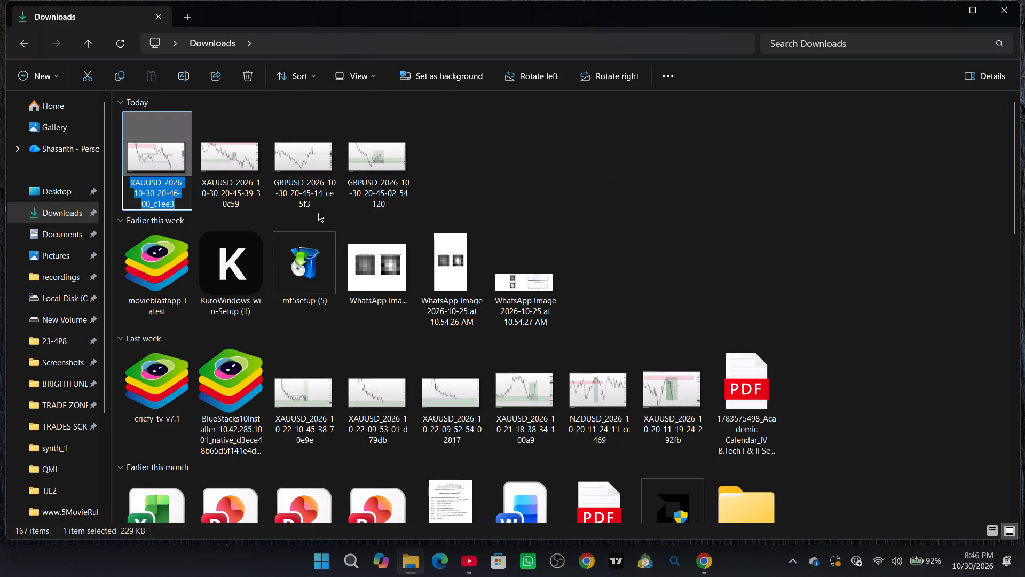
text(30 oc)
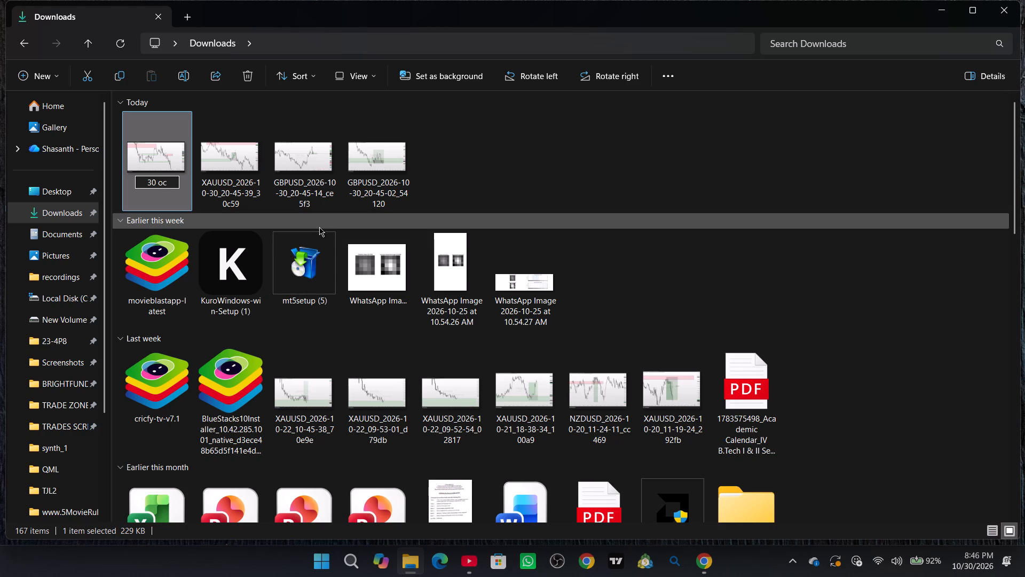
key(BackSpace)
key(BackSpace)
text(OCTOBER)
key(space)
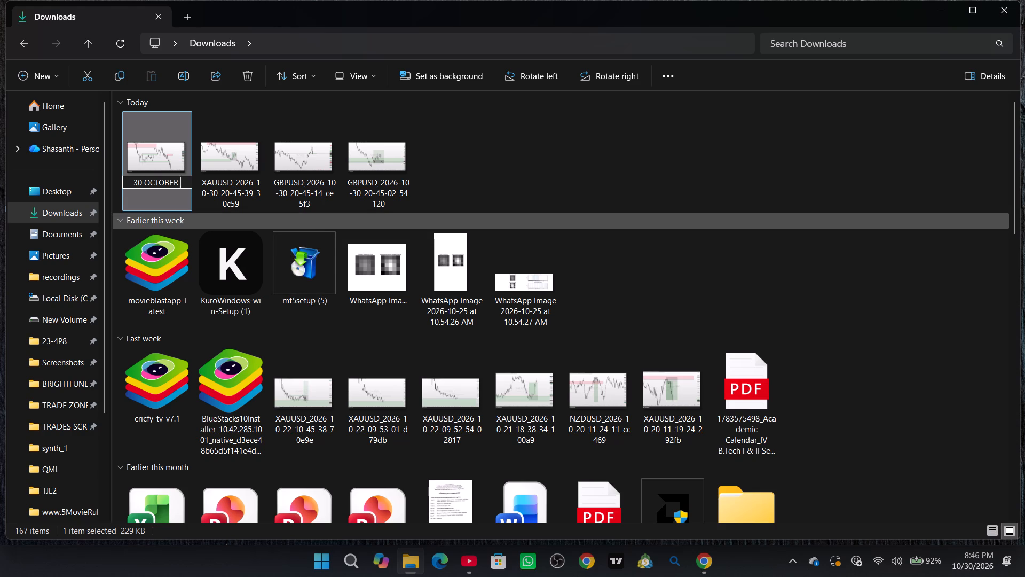
text(XAUUSD)
key(space)
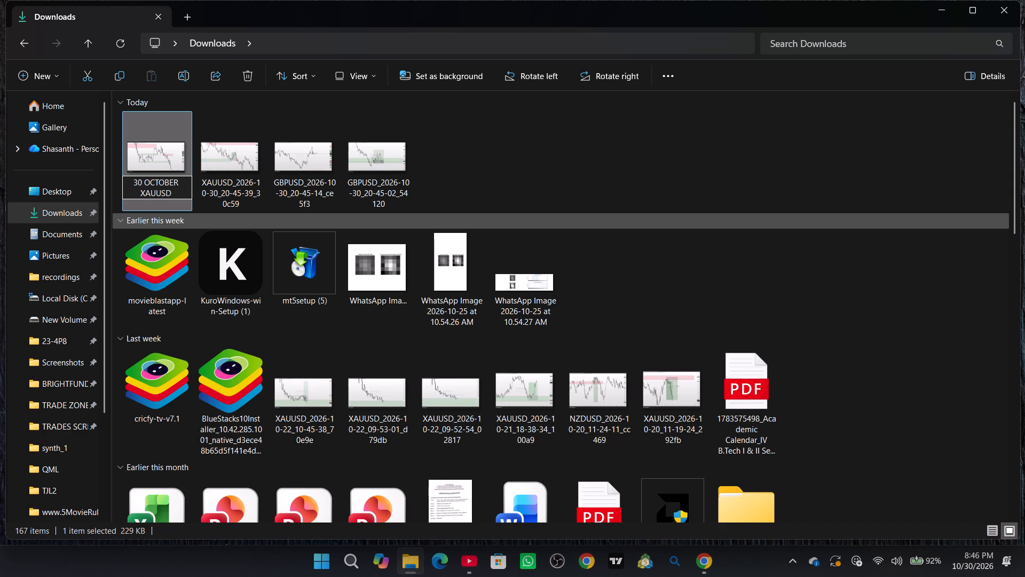
text(H1)
key(space)
text(QML LE)
text(VEL)
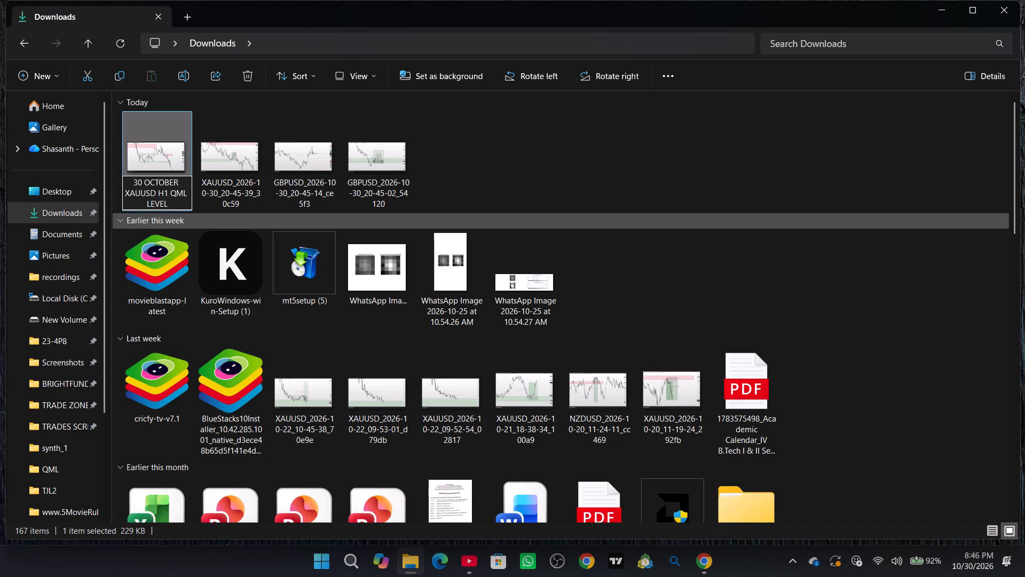
key(Return)
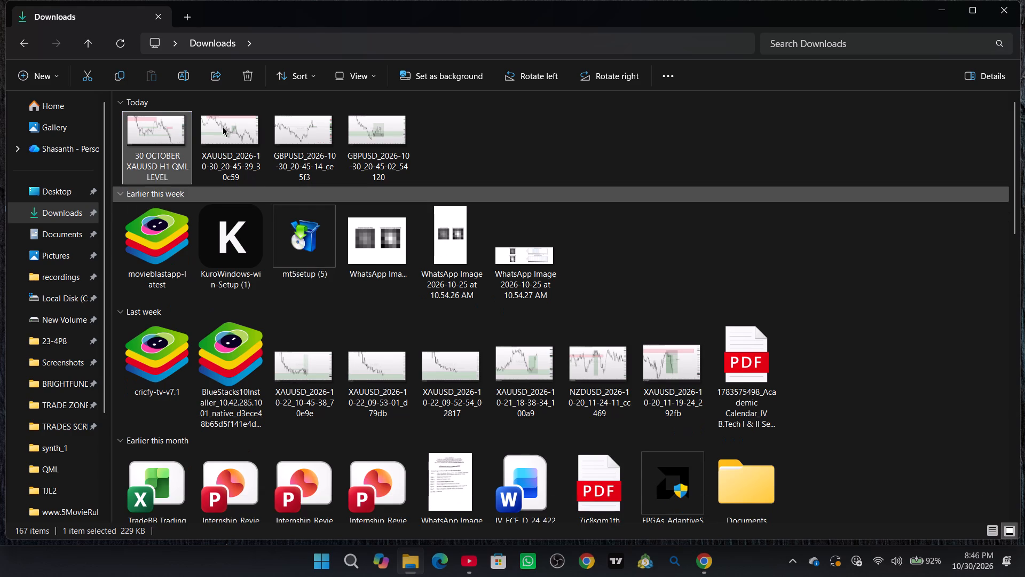
Rename the XAUUSD snapshot stamped 20-45-39 as "30 OCTOBER XAUUSD M5 ENTRY".
right_click(223, 124)
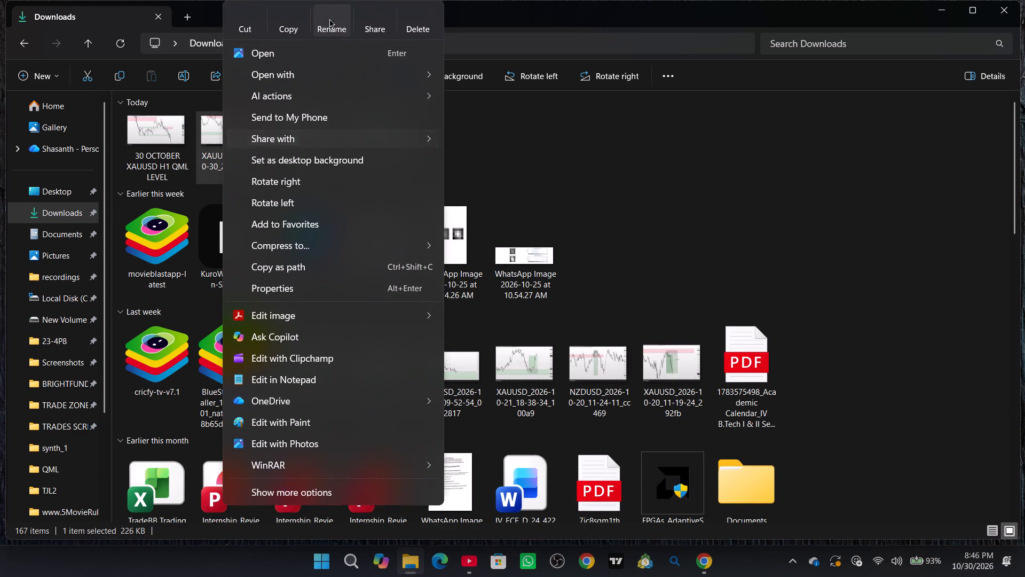
click(329, 18)
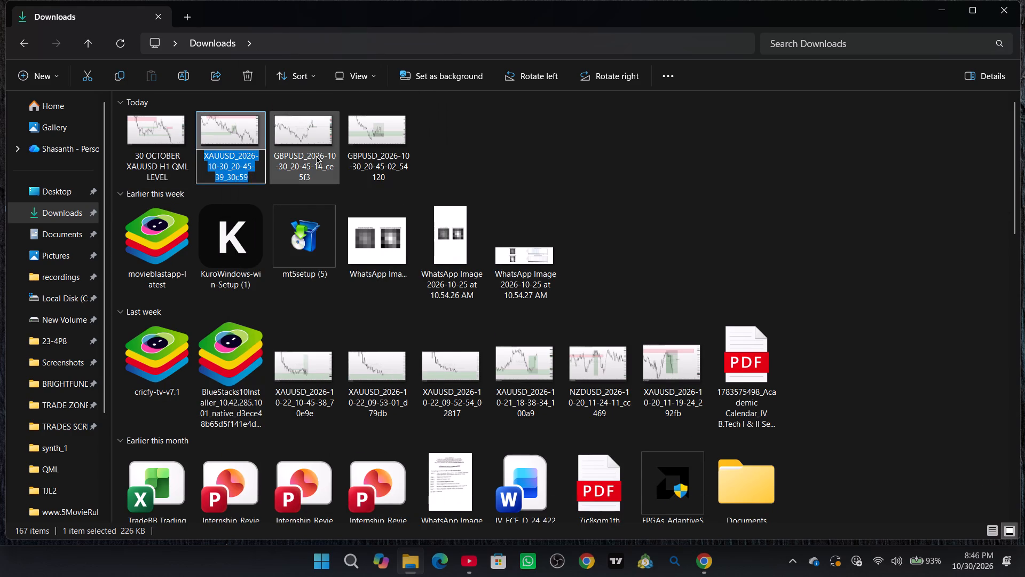
text(30 OCTOBER)
key(space)
text(XAUUSD)
key(space)
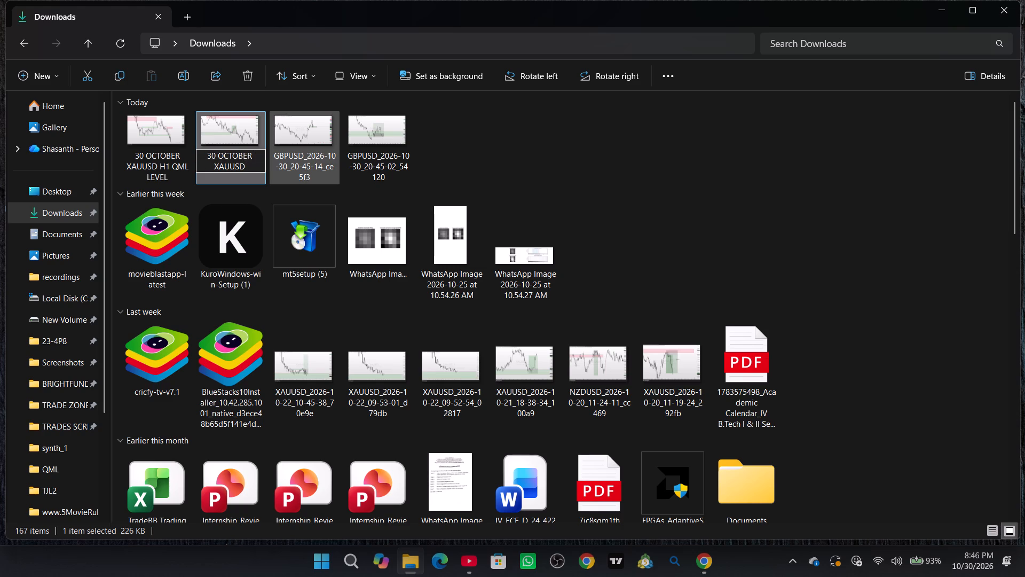
text(M5 ENTRY)
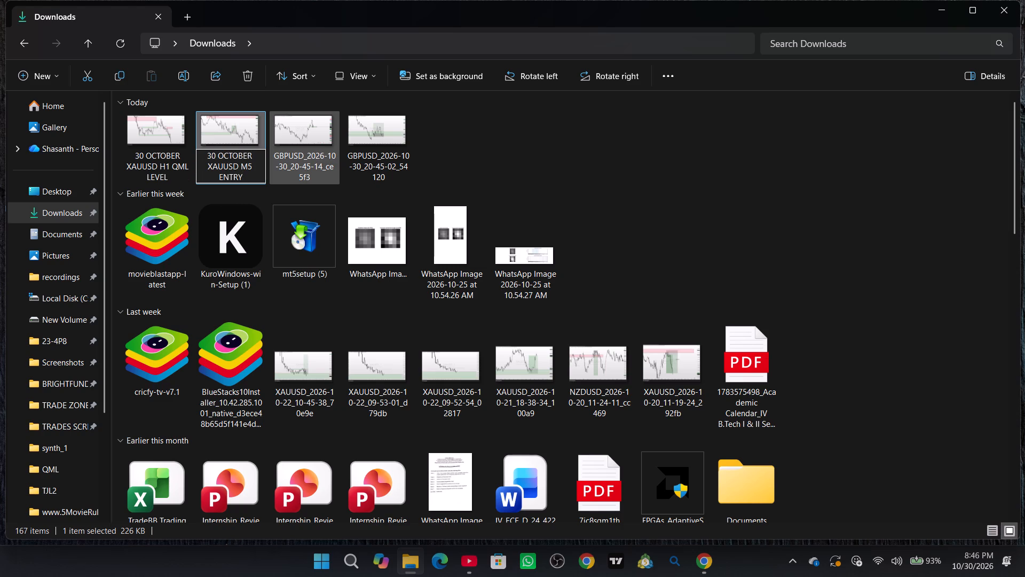
key(Return)
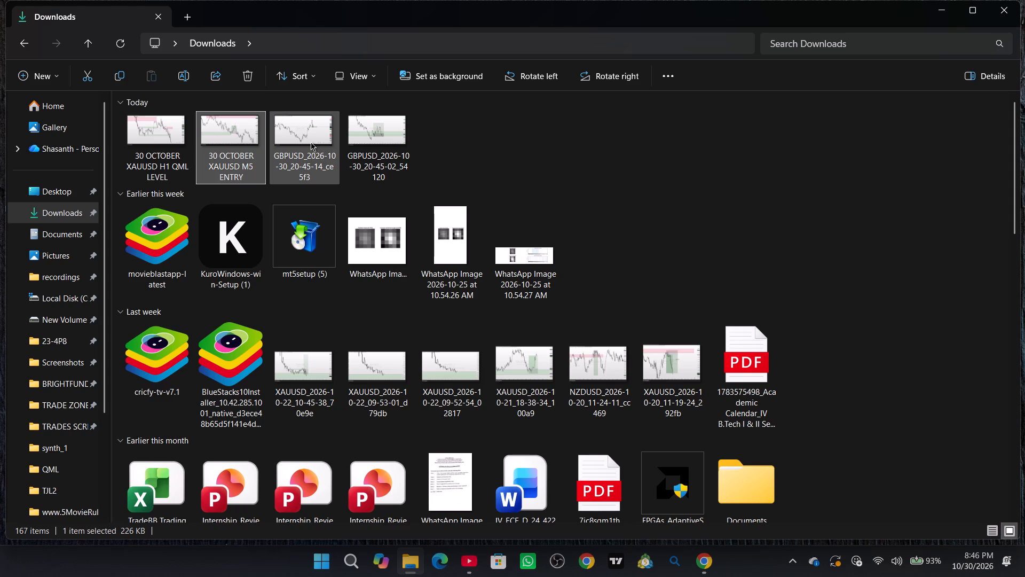
Rename the GBPUSD snapshot stamped 20-45-14 as "30 OCTOBER GBPUSD H1 TJL2".
right_click(311, 142)
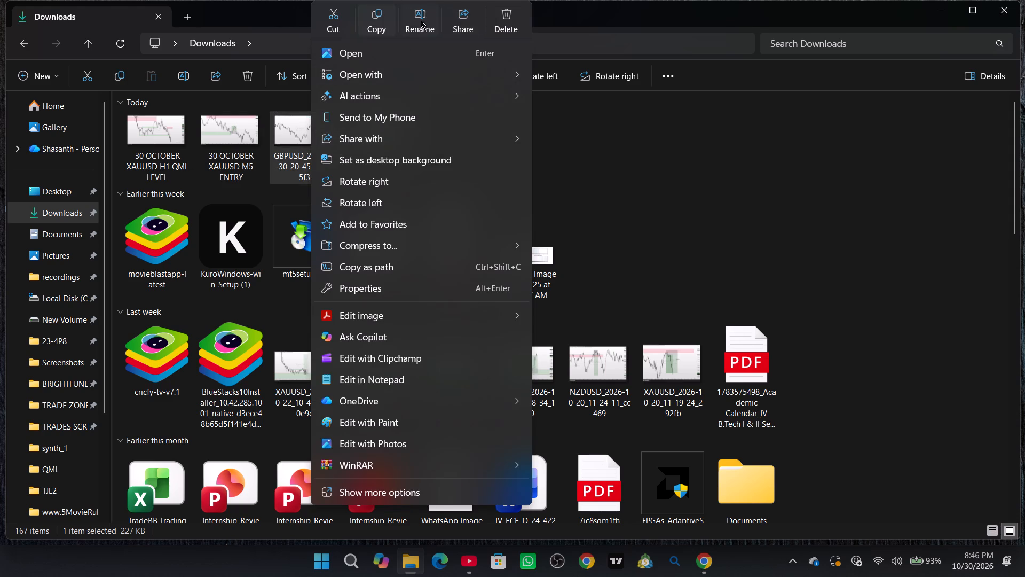
click(421, 18)
text(30 OCTOBER)
key(space)
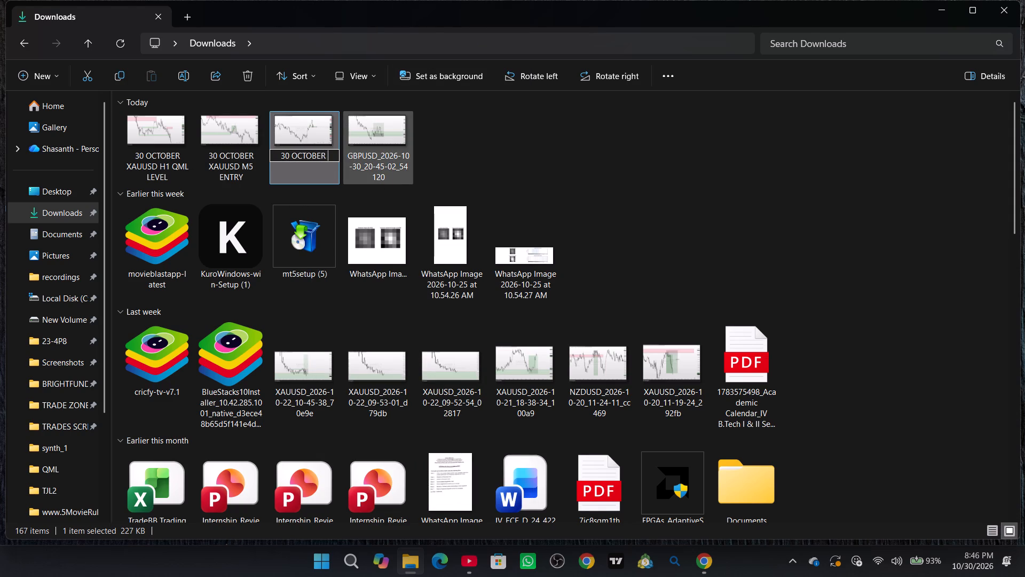
text(GBPUSD)
key(space)
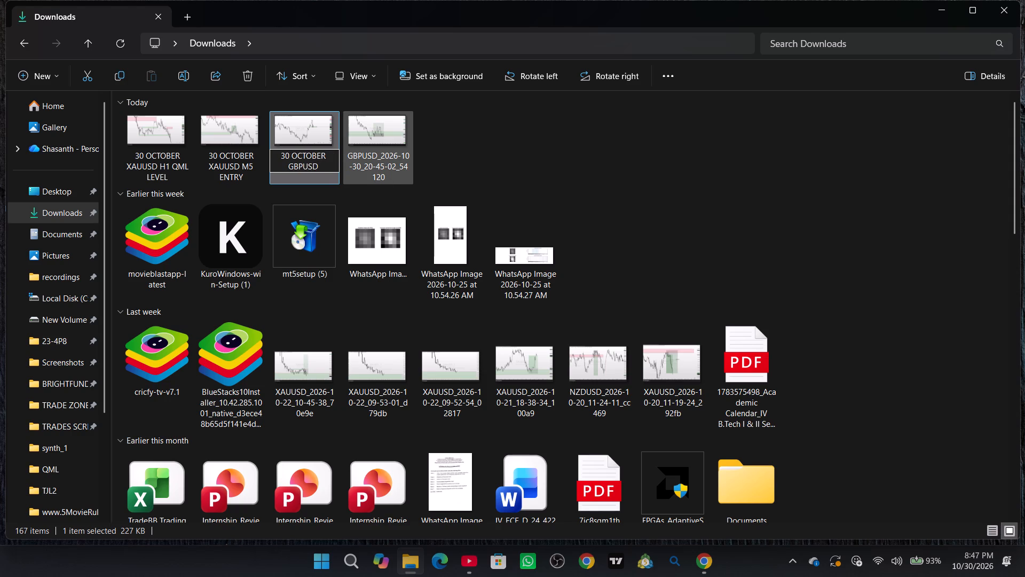
text(H1 TJL2)
key(Return)
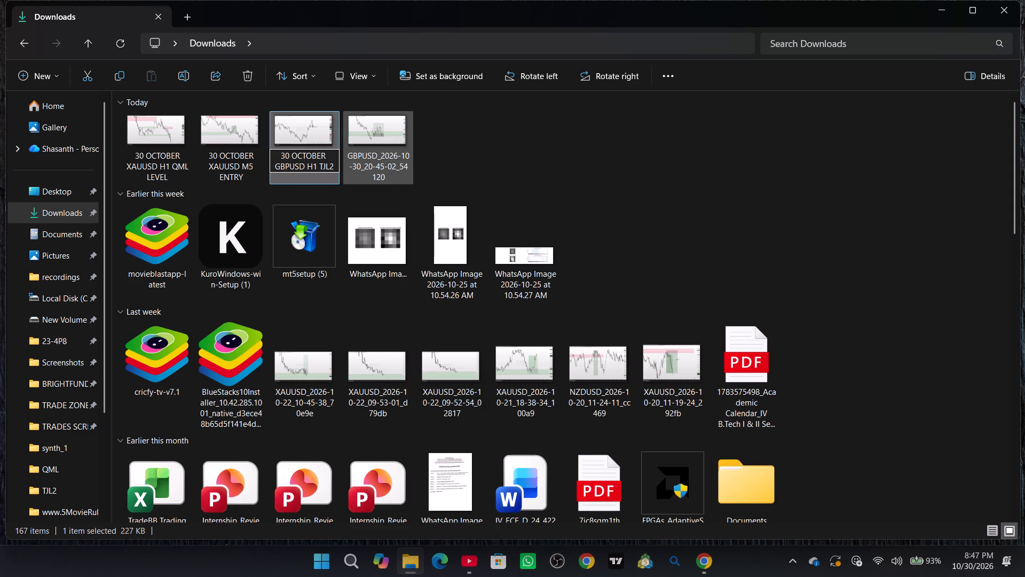
Rename the GBPUSD snapshot stamped 20-45-02 as "30 OCTOBER GBPUSD M1 ENTRY".
right_click(385, 139)
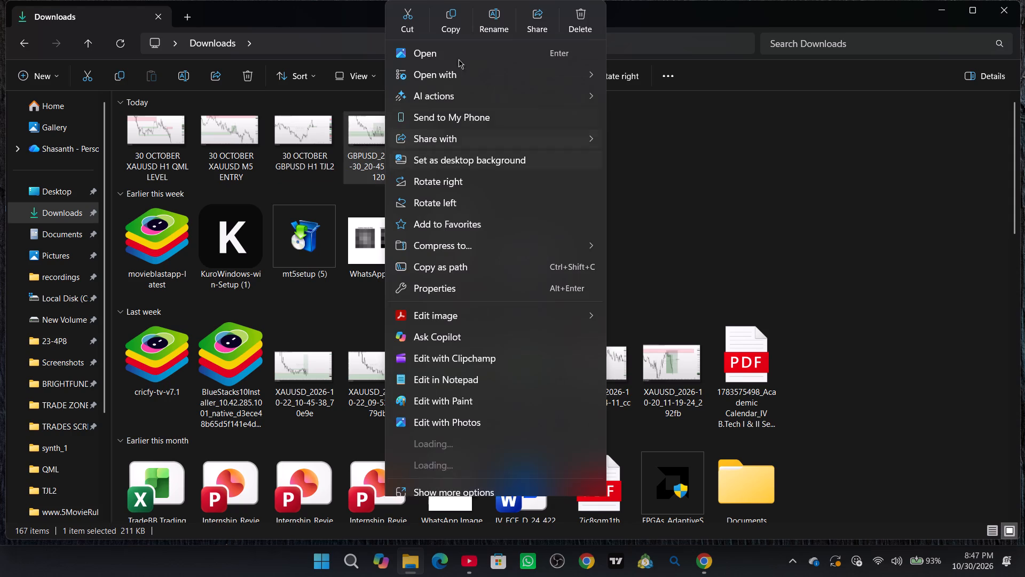
click(491, 20)
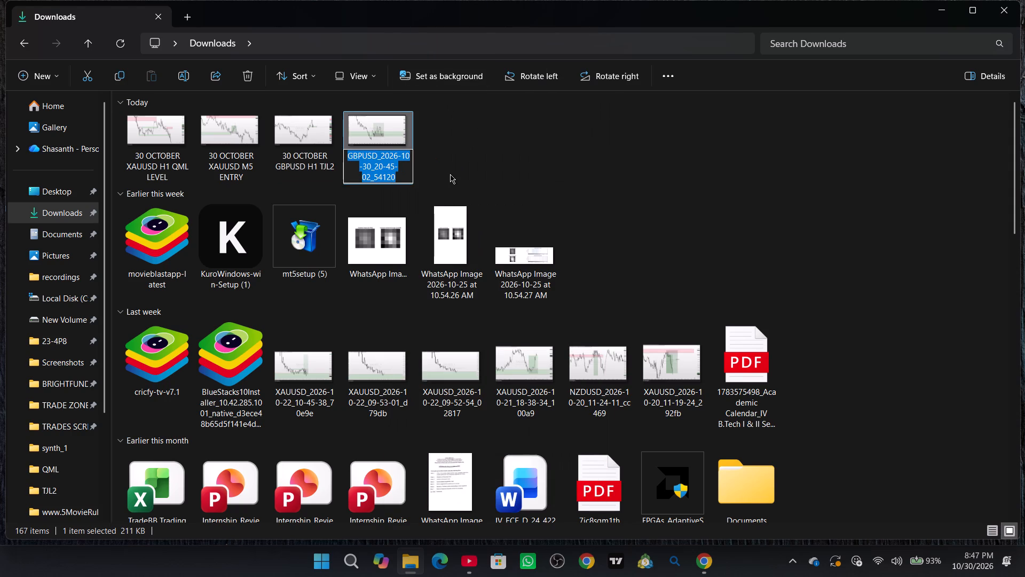
text(30 OV)
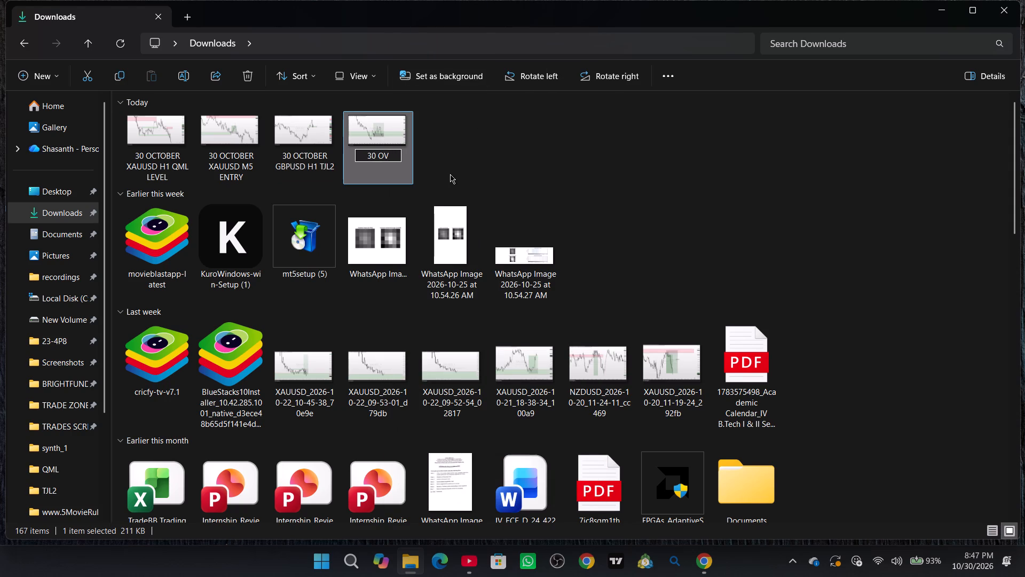
key(BackSpace)
text(CTOBER)
key(space)
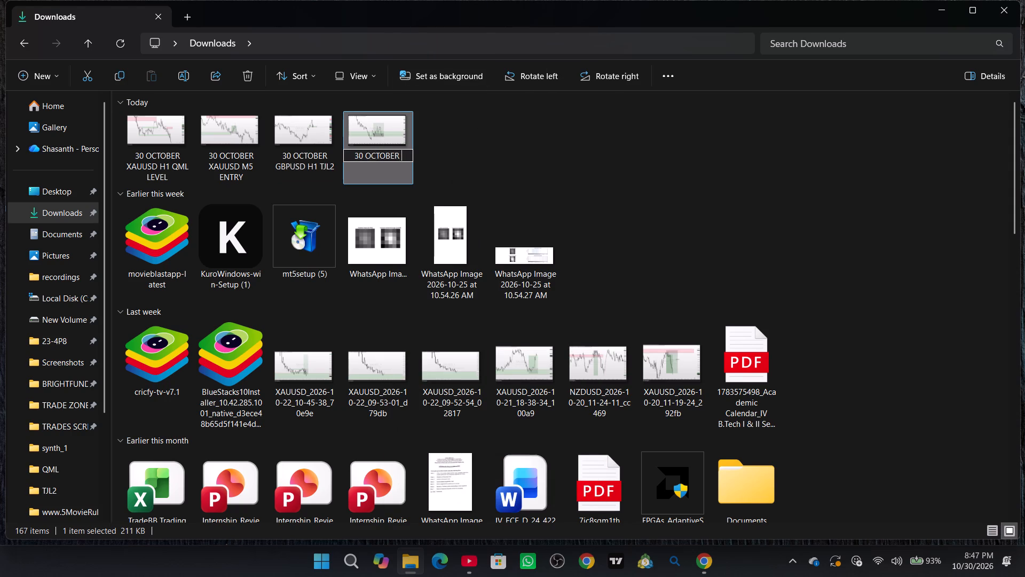
text(GBPUSD)
key(space)
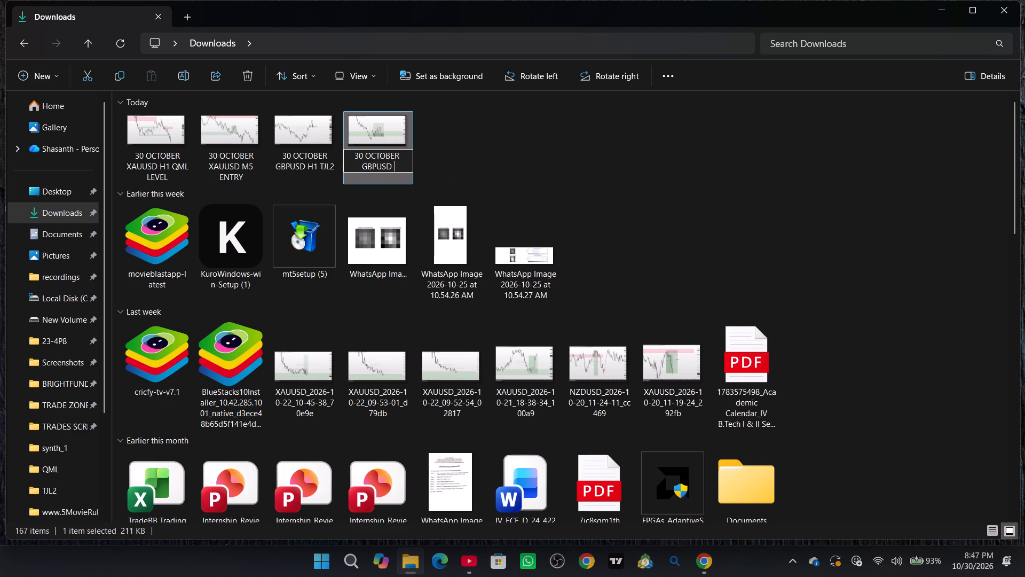
text(M1 ENTRY)
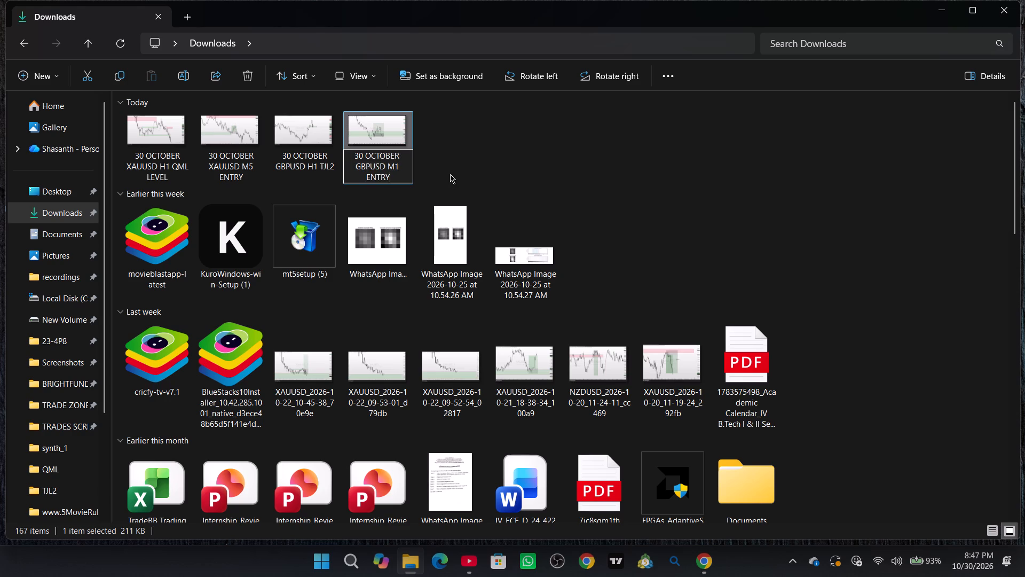
key(Return)
click(545, 183)
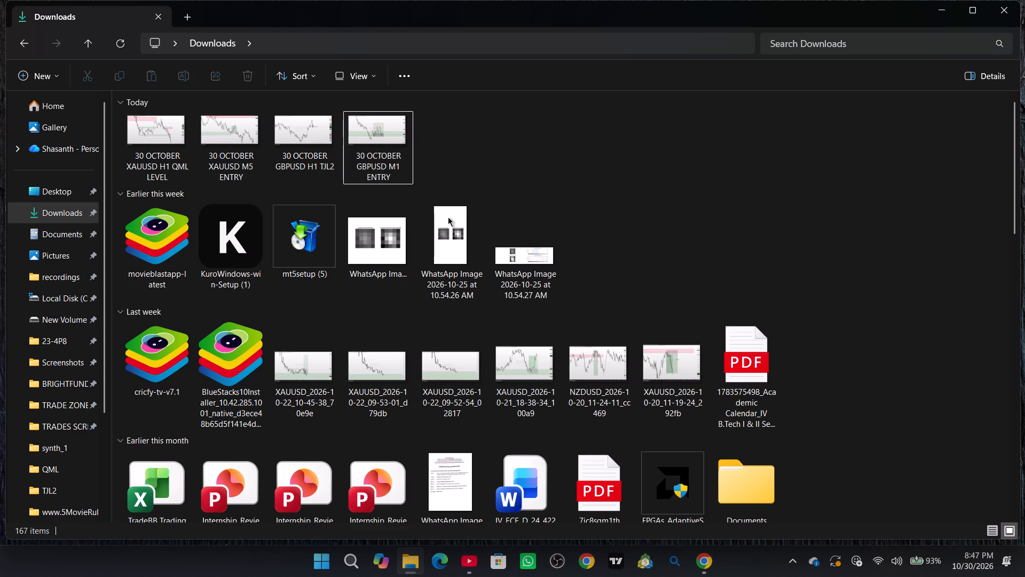
Move the four 30 OCTOBER snapshots from Downloads into the TRADES SCREENSHOTS folder inside 23-4P8, and minimise File Explorer.
ctrl+click(156, 134)
ctrl+click(209, 142)
ctrl+click(311, 138)
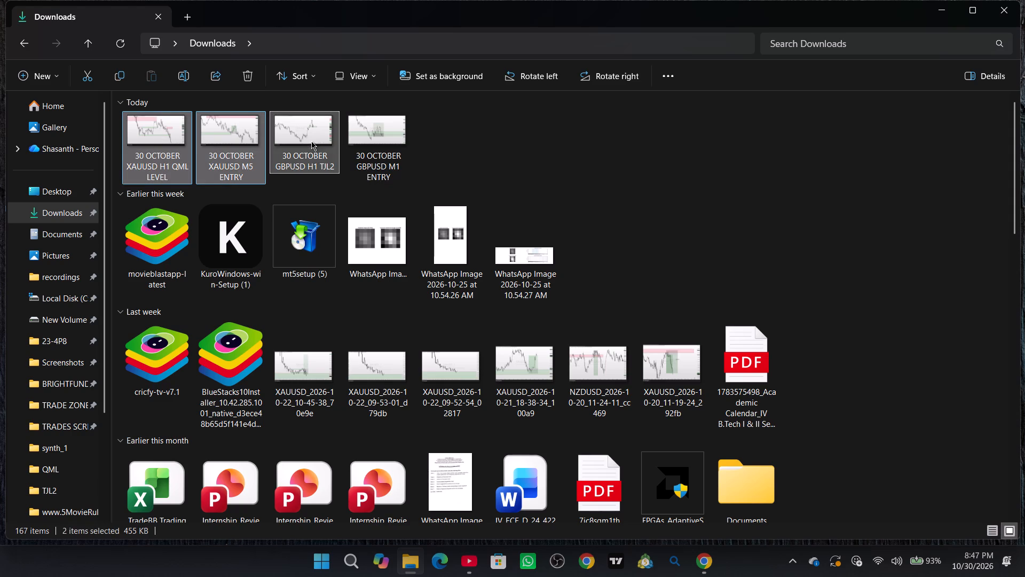
ctrl+click(353, 150)
key(ctrl+x)
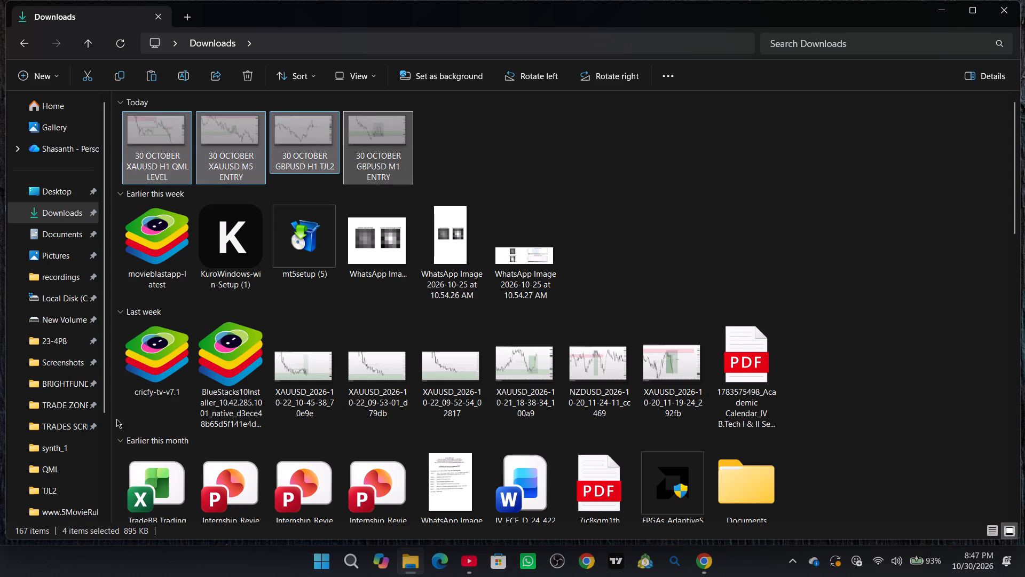
click(60, 343)
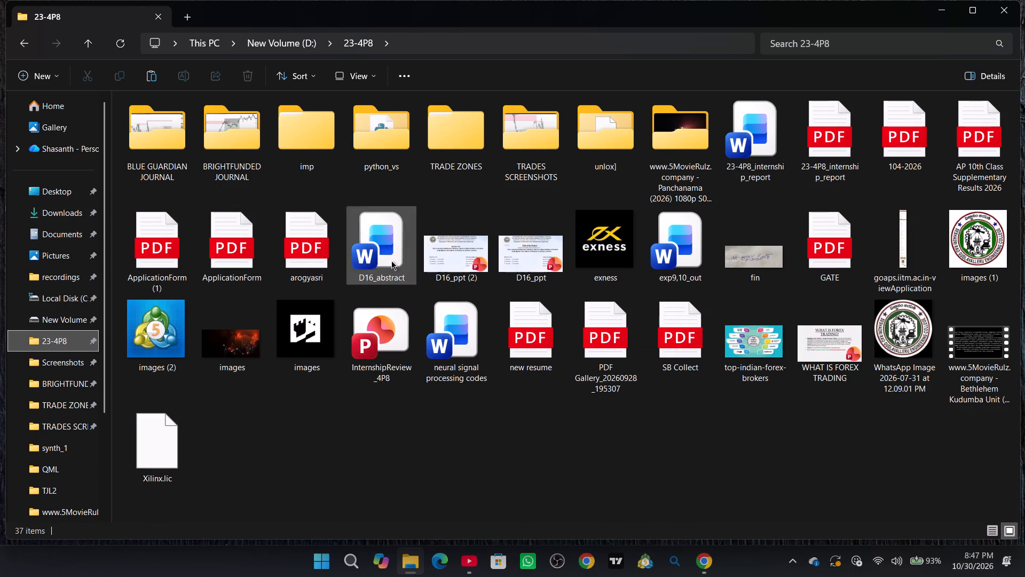
double_click(527, 147)
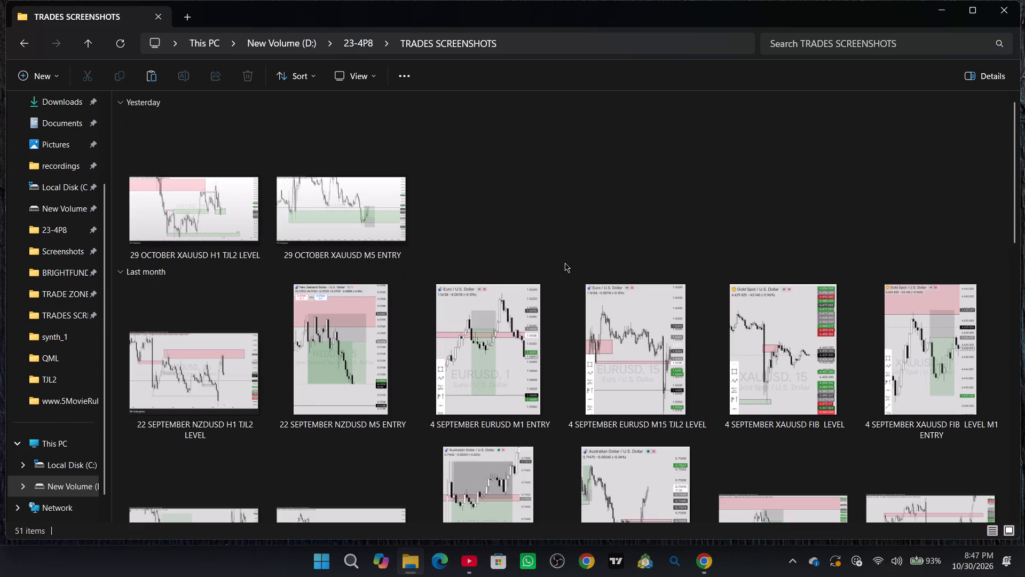
key(ctrl+v)
click(635, 297)
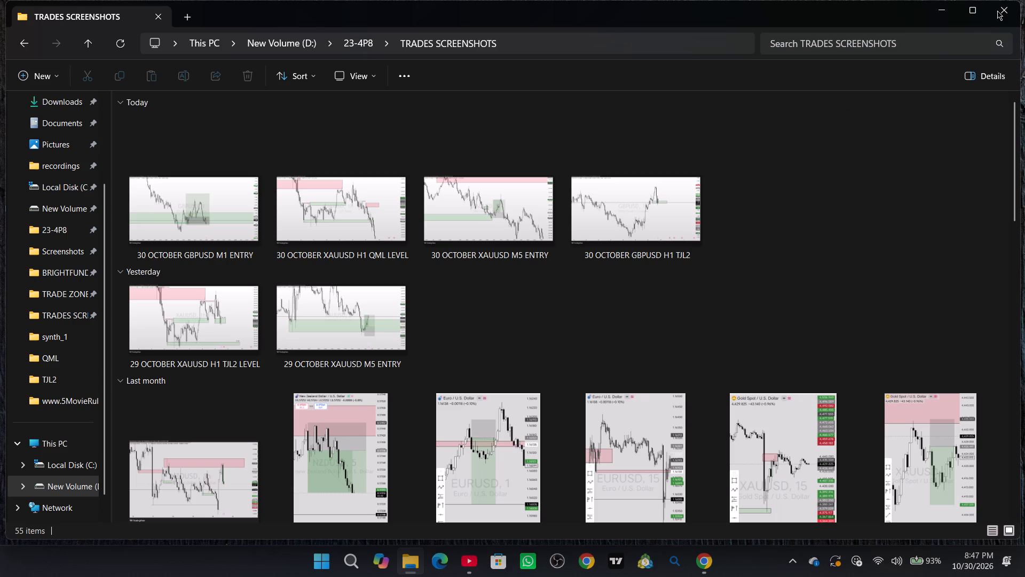
click(936, 10)
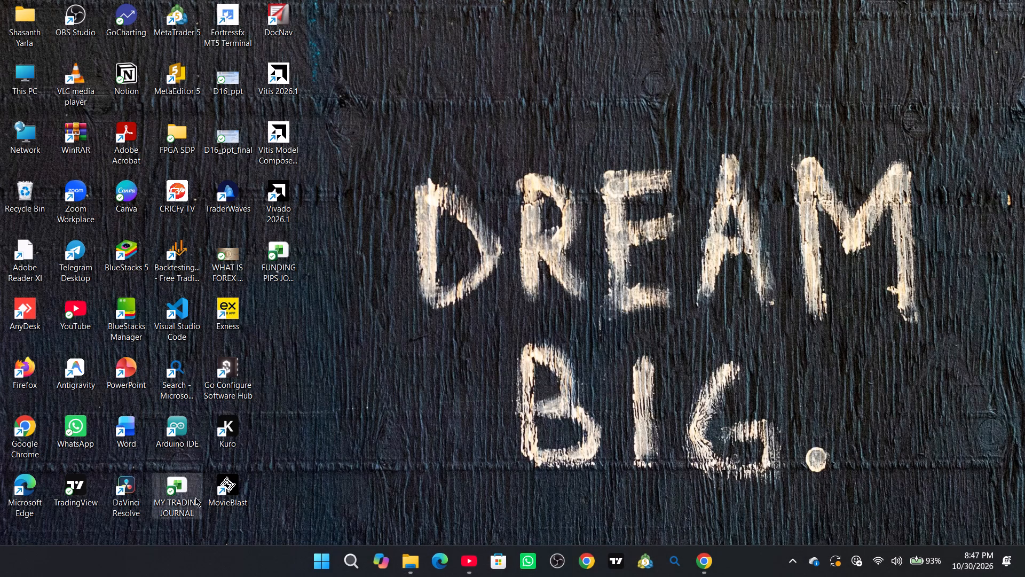
Open the FUNDING PIPS JOURNAL workbook from the desktop in Excel.
double_click(280, 254)
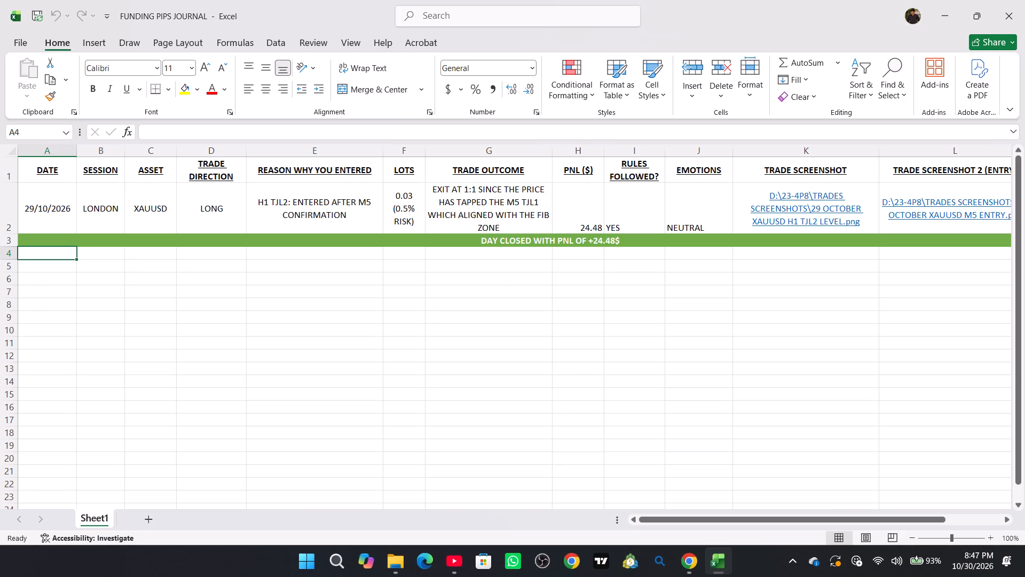
Switch to Chrome and examine the FundingPips account's October daily summary, trade statistics and trading history for the 29 and 30 October results.
click(679, 567)
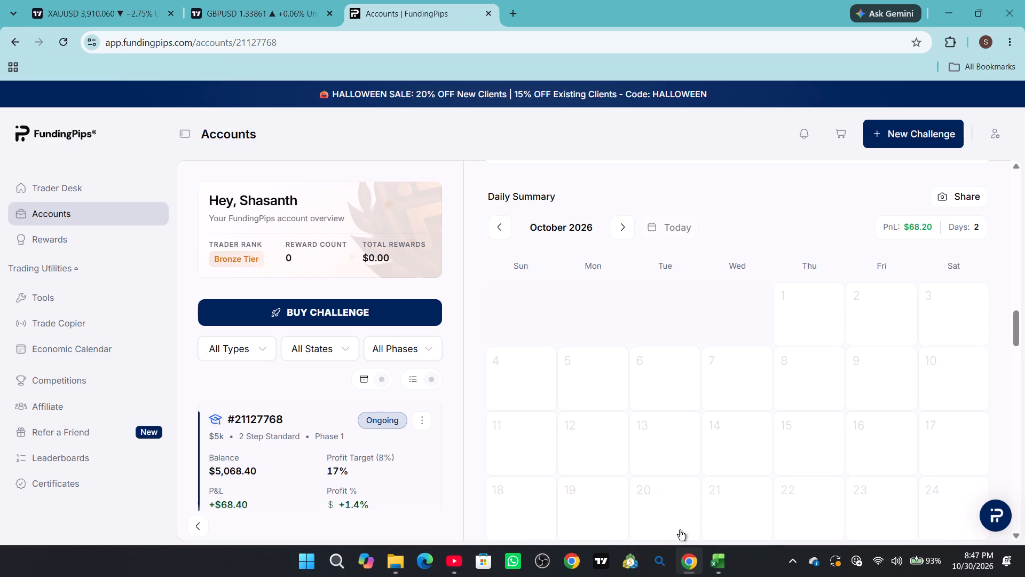
scroll(649, 364, down, 4)
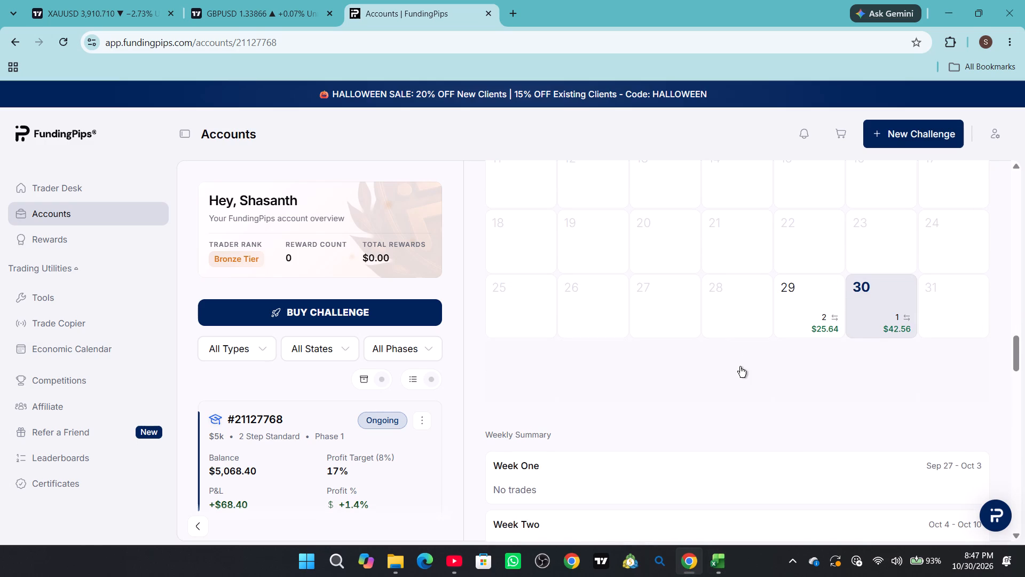
scroll(740, 367, down, 12)
scroll(739, 367, up, 5)
scroll(739, 367, down, 7)
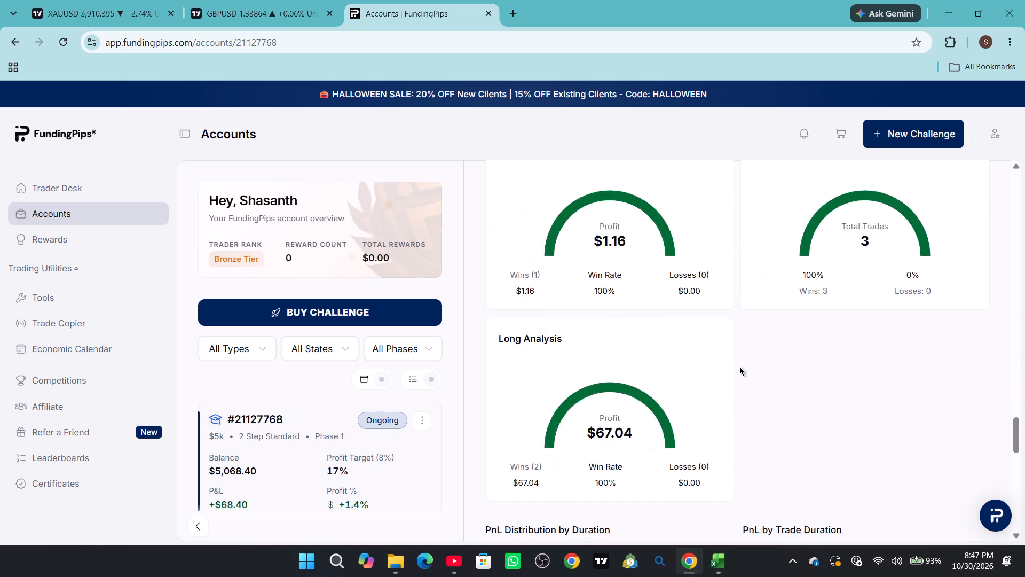
scroll(739, 367, down, 19)
scroll(739, 367, up, 20)
scroll(739, 367, up, 1)
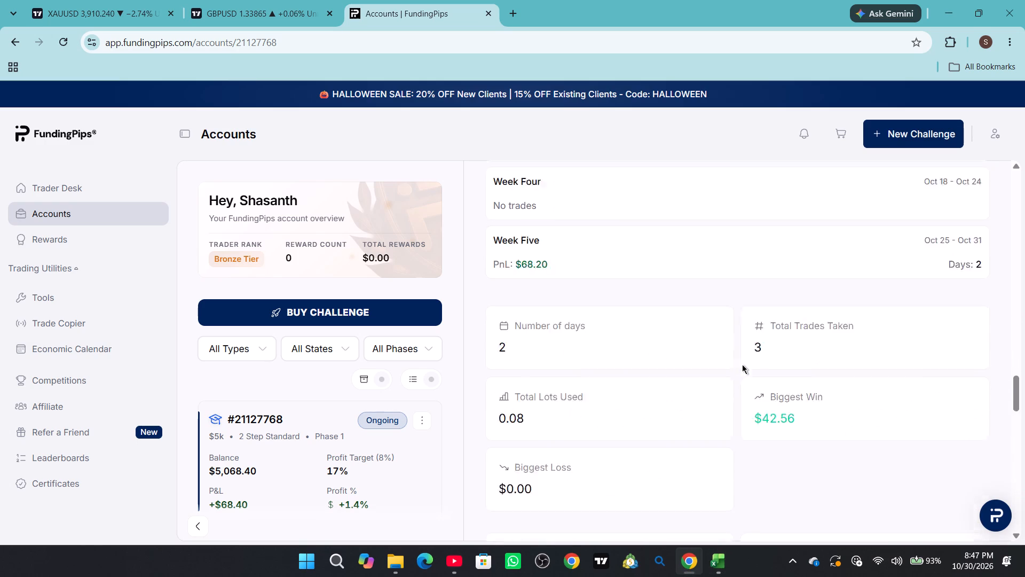
scroll(743, 364, up, 5)
scroll(744, 363, down, 19)
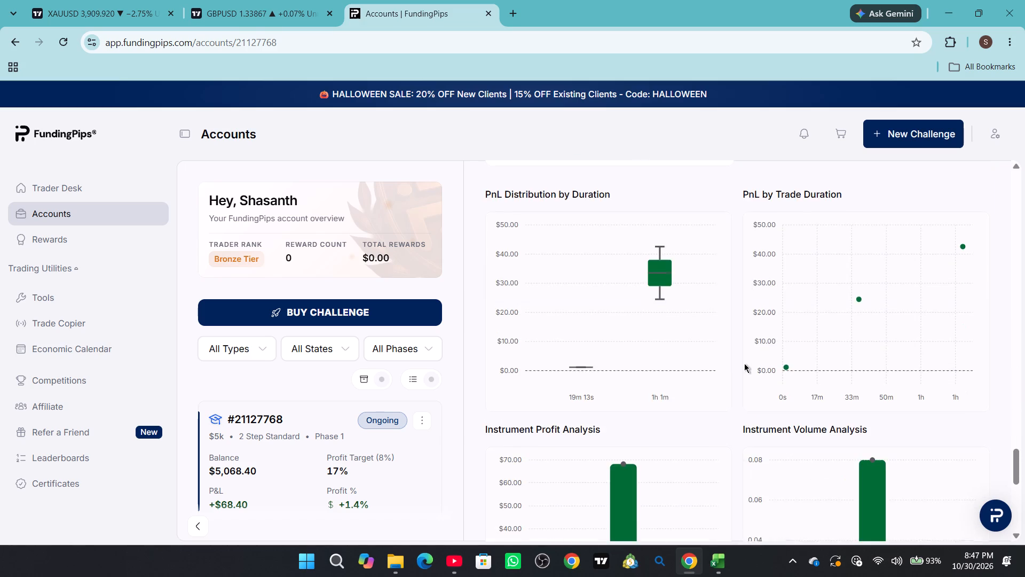
scroll(744, 363, down, 7)
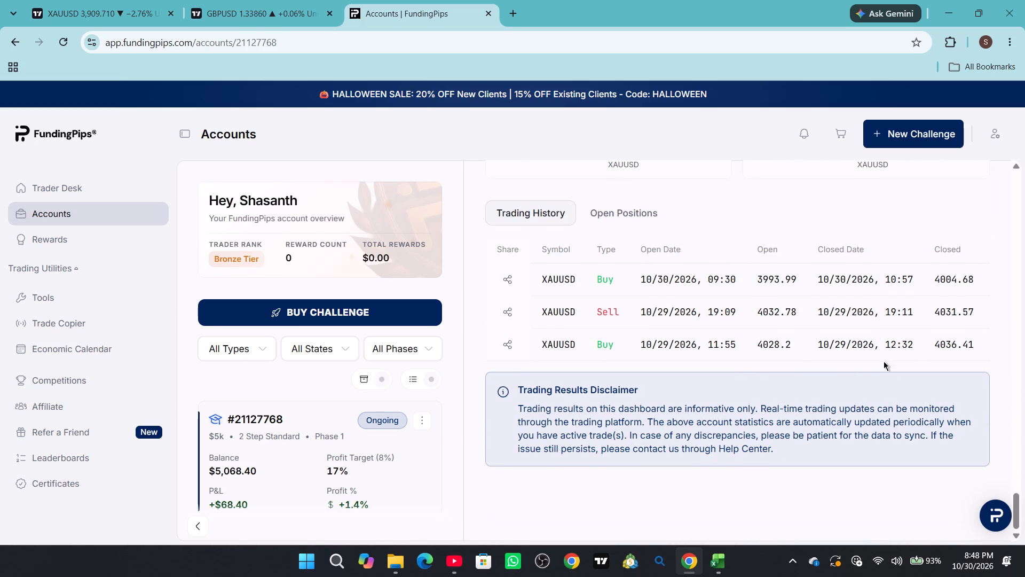
scroll(876, 355, up, 12)
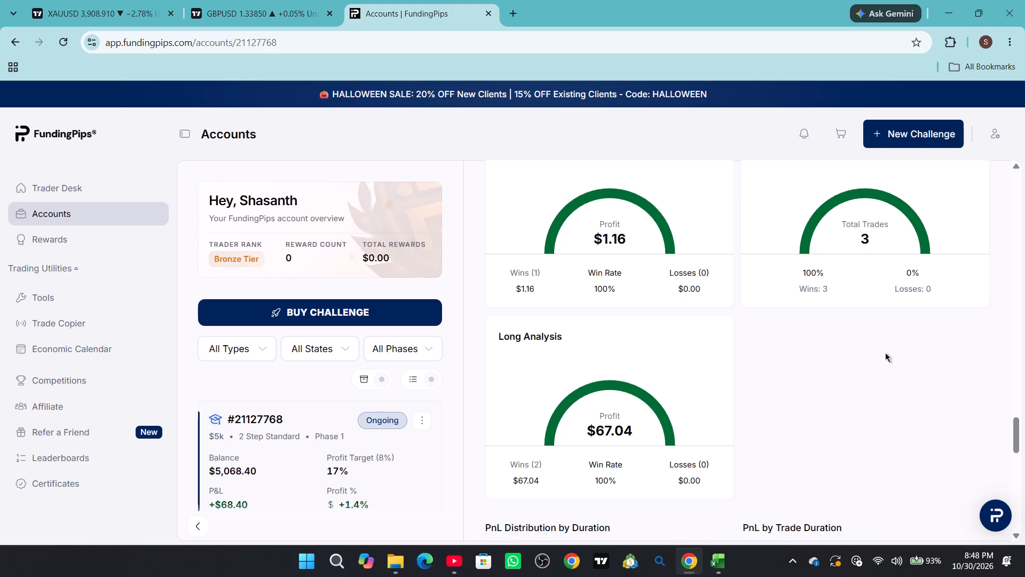
click(947, 10)
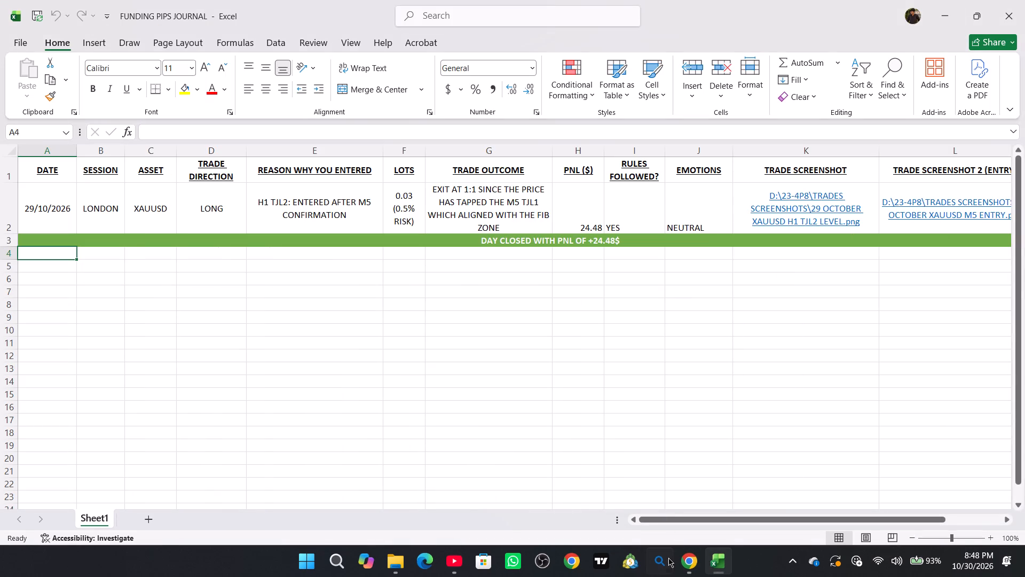
click(688, 569)
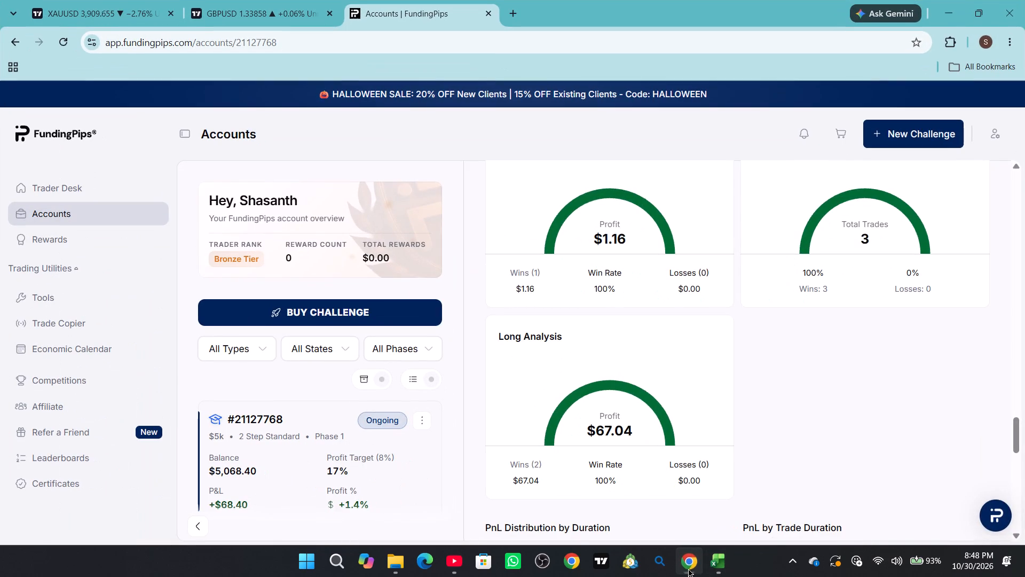
scroll(613, 411, up, 17)
scroll(612, 411, down, 3)
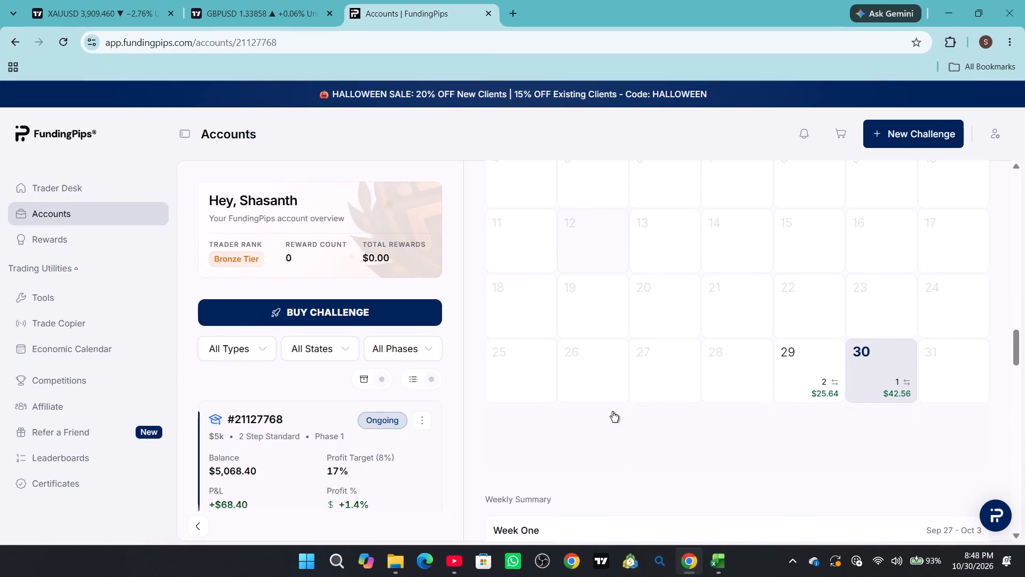
Return to the Excel journal and set the PNL of the 29/10/2026 XAUUSD trade to 25.64.
click(720, 559)
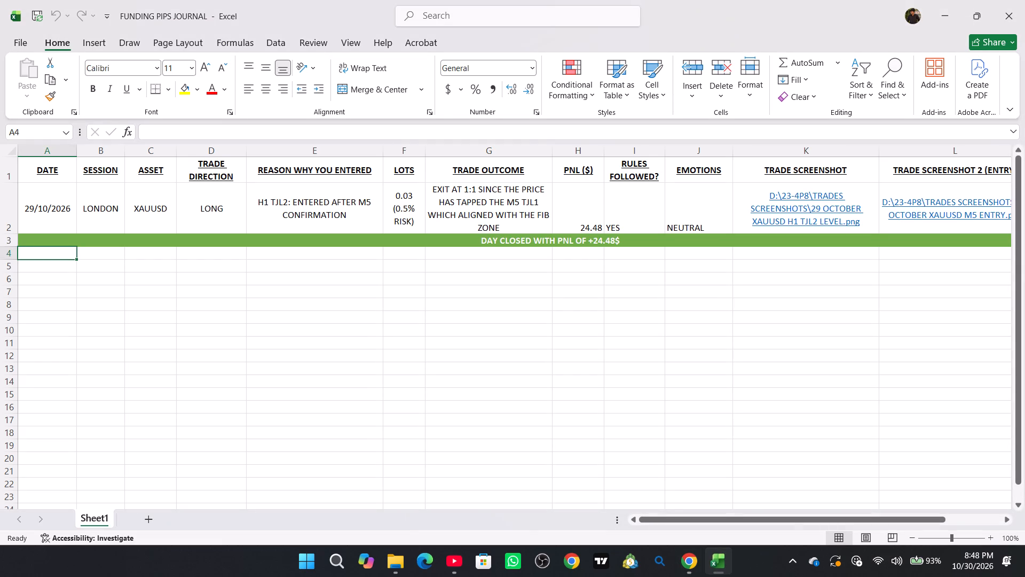
click(607, 227)
double_click(597, 230)
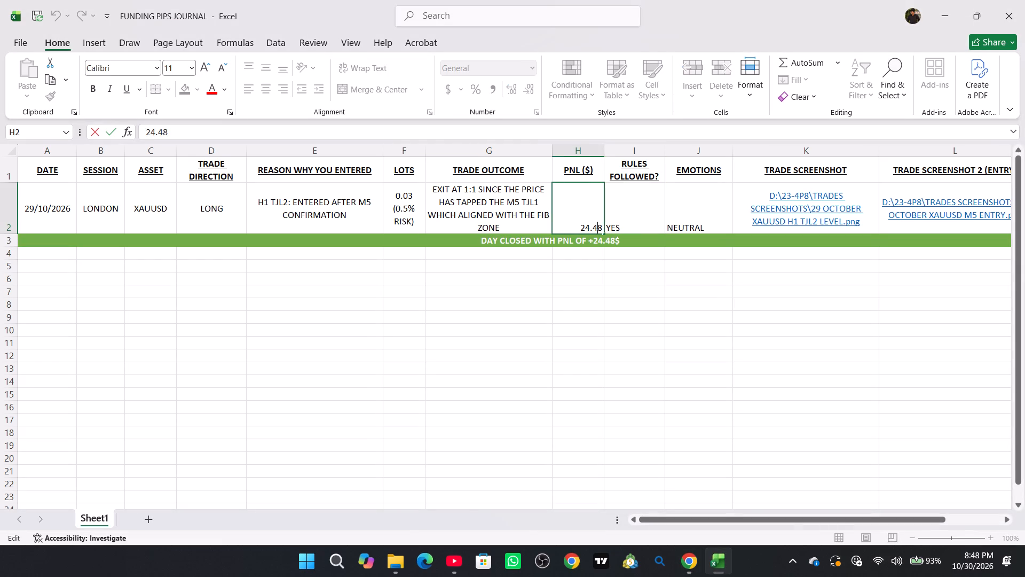
key(Right)
key(BackSpace)
key(BackSpace)
key(BackSpace)
key(BackSpace)
text(5.64)
Change the green day summary in row 3 to read "DAY CLOSED WITH PNL OF +25.64$".
double_click(613, 237)
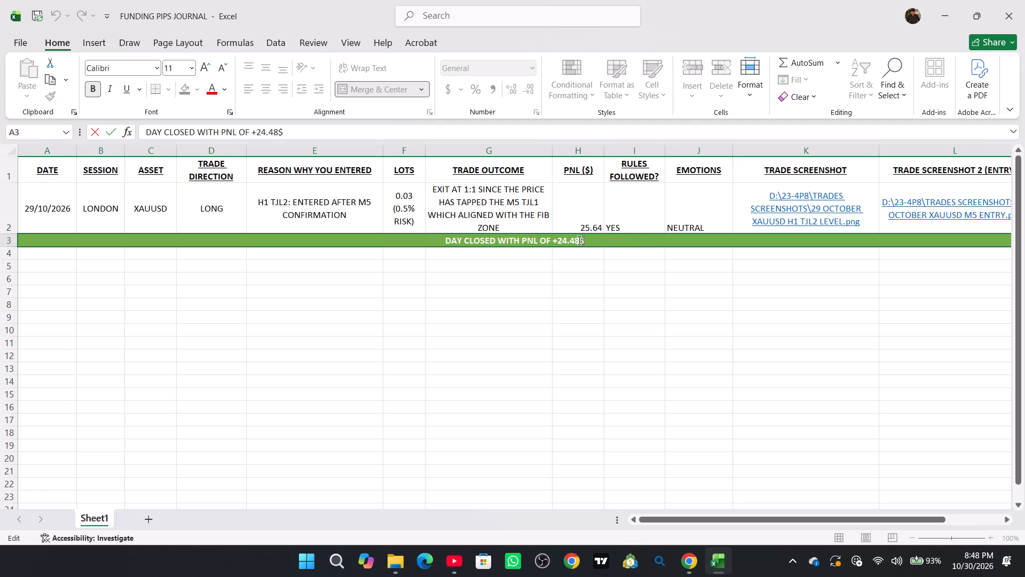
click(575, 240)
click(581, 243)
key(BackSpace)
key(BackSpace)
key(BackSpace)
key(BackSpace)
text(5.64)
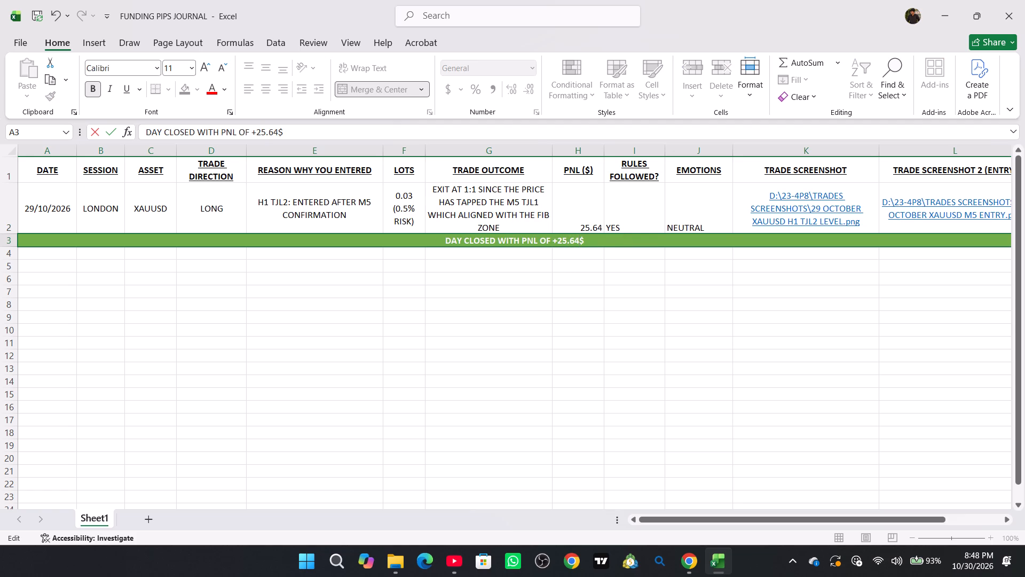
click(682, 282)
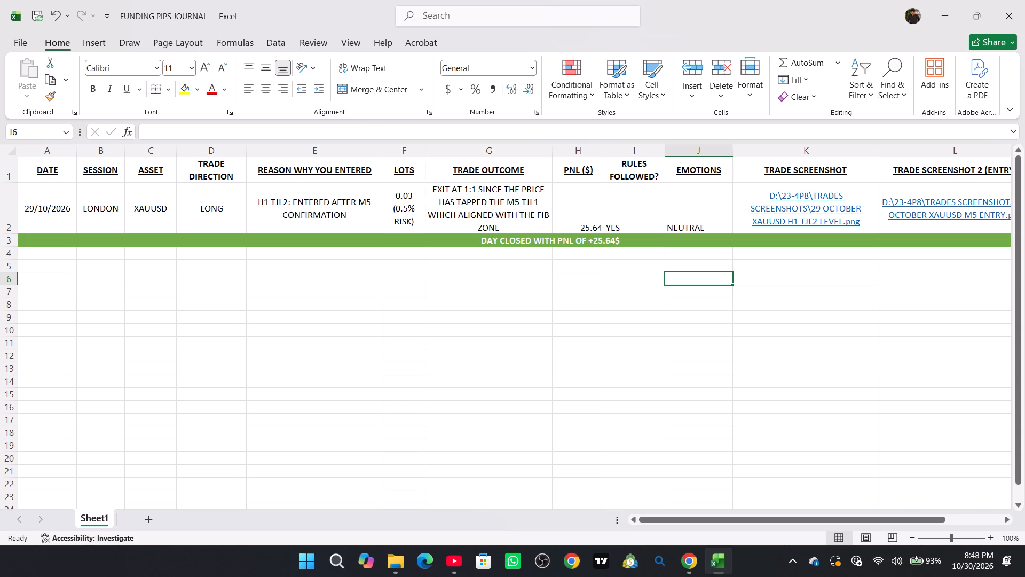
Centre the 29/10/2026 trade entries in row 2 both vertically and horizontally, from the date through the second trade screenshot.
drag(38, 193, 974, 228)
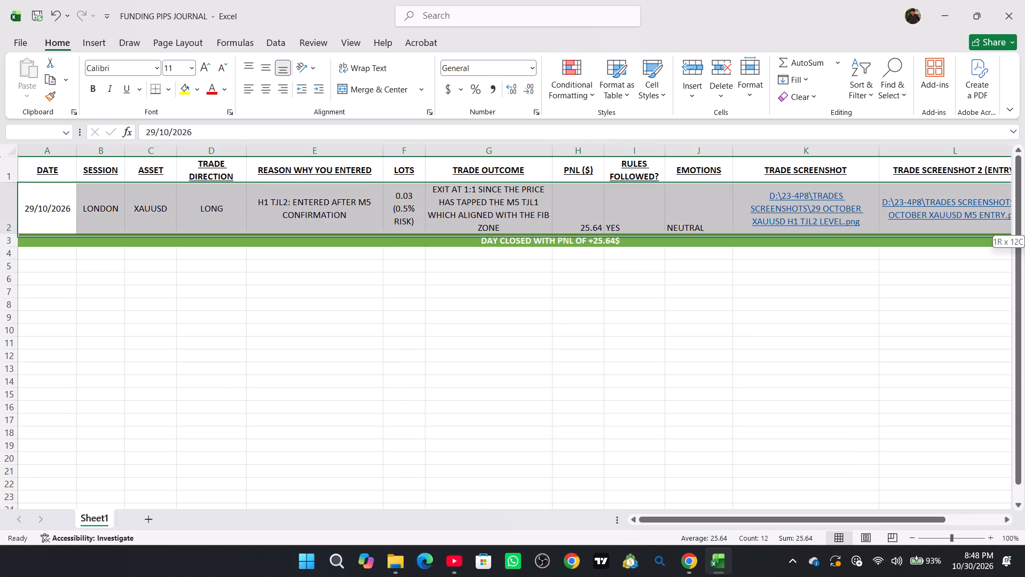
drag(974, 228, 977, 225)
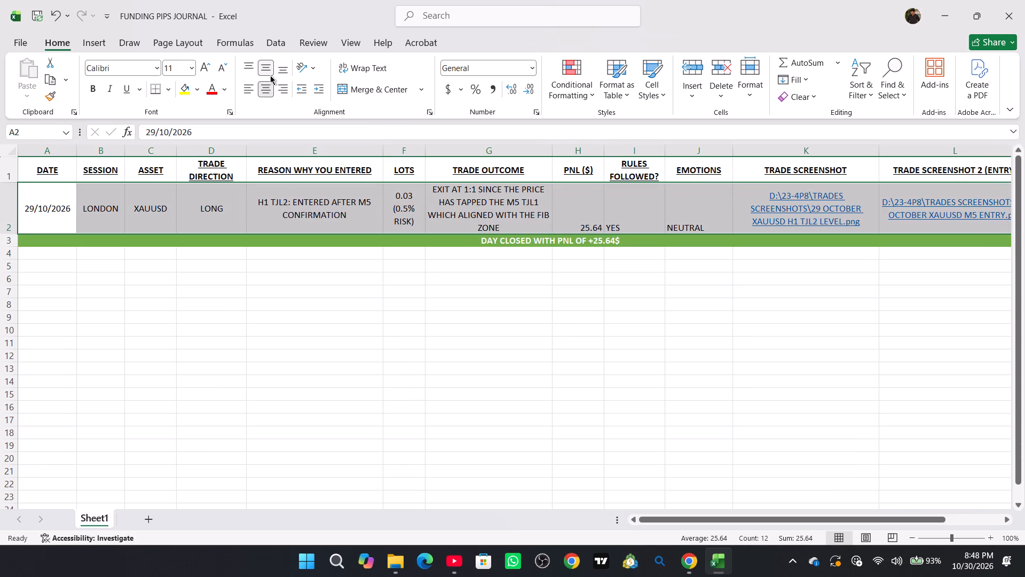
click(262, 68)
click(262, 68)
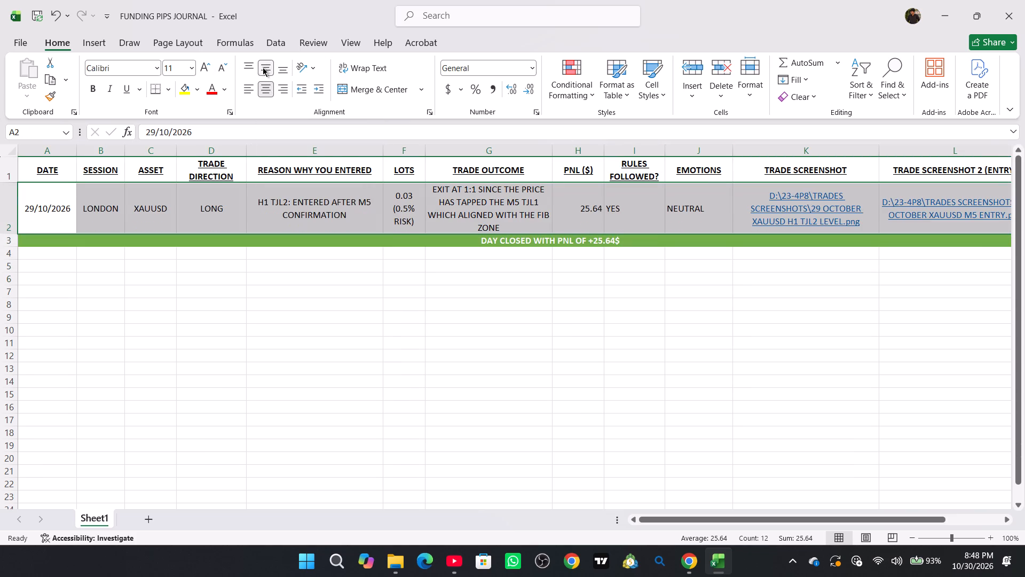
click(271, 88)
click(267, 88)
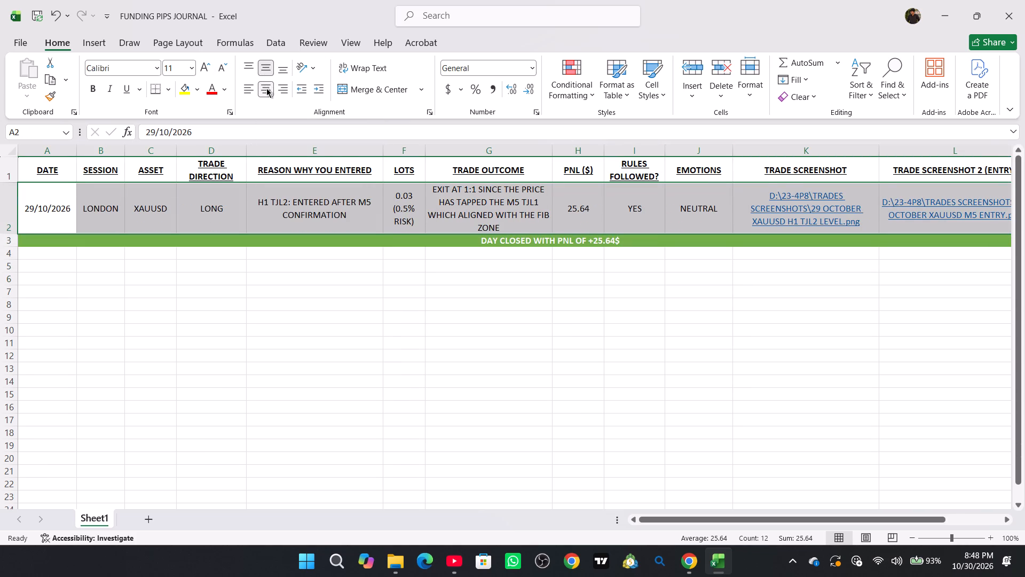
click(464, 400)
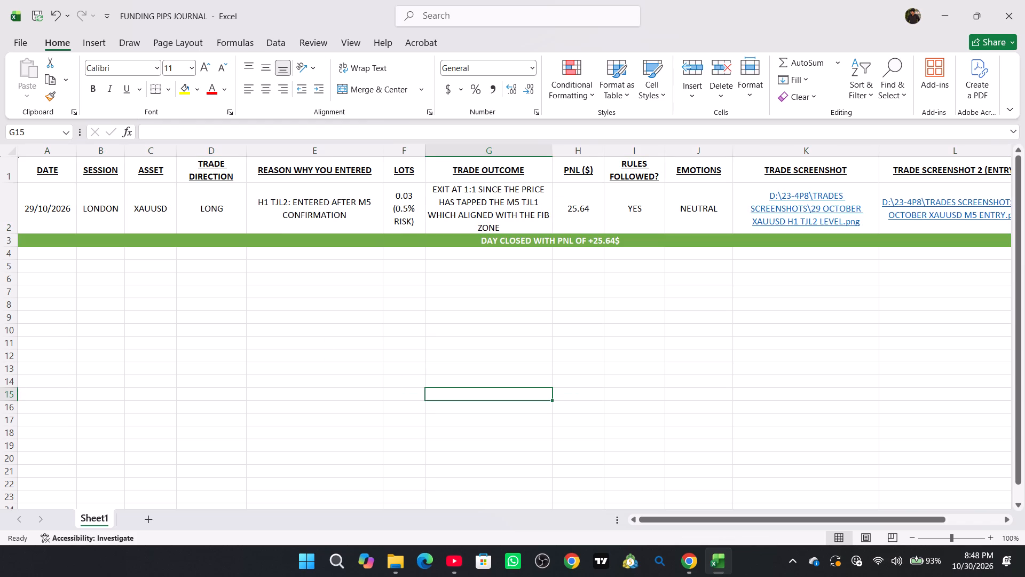
Begin the row 4 trade entry with date 30/10/2026, session NYC, asset XAUUSD and trade direction LONG.
double_click(49, 256)
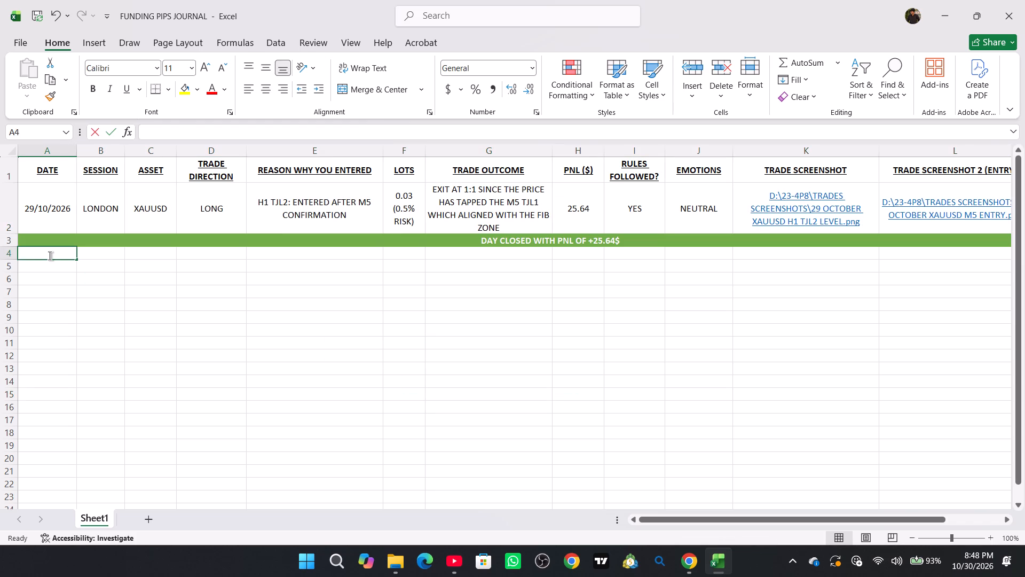
text(30/)
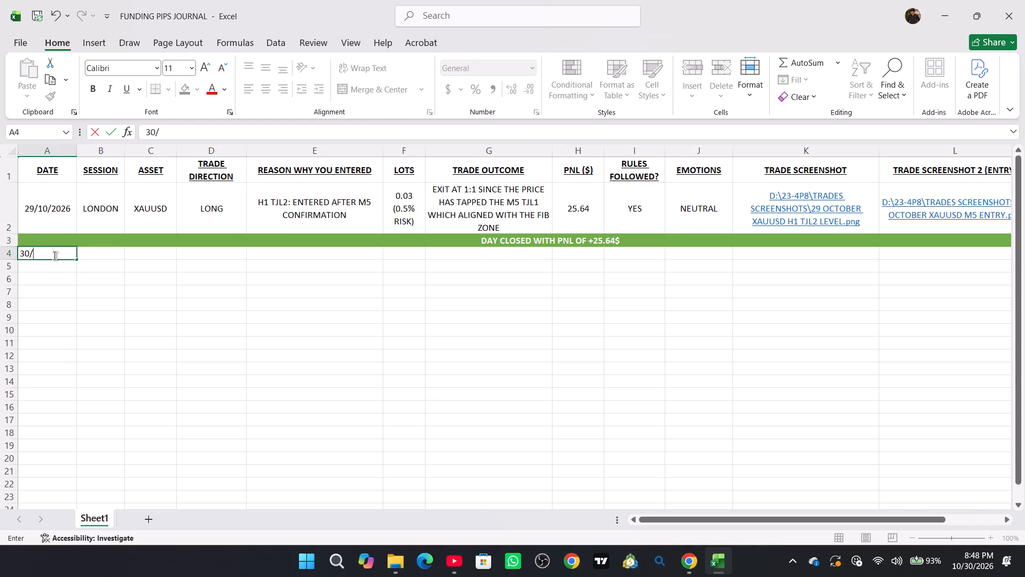
text(10/202)
key(6)
double_click(95, 255)
text(NYC)
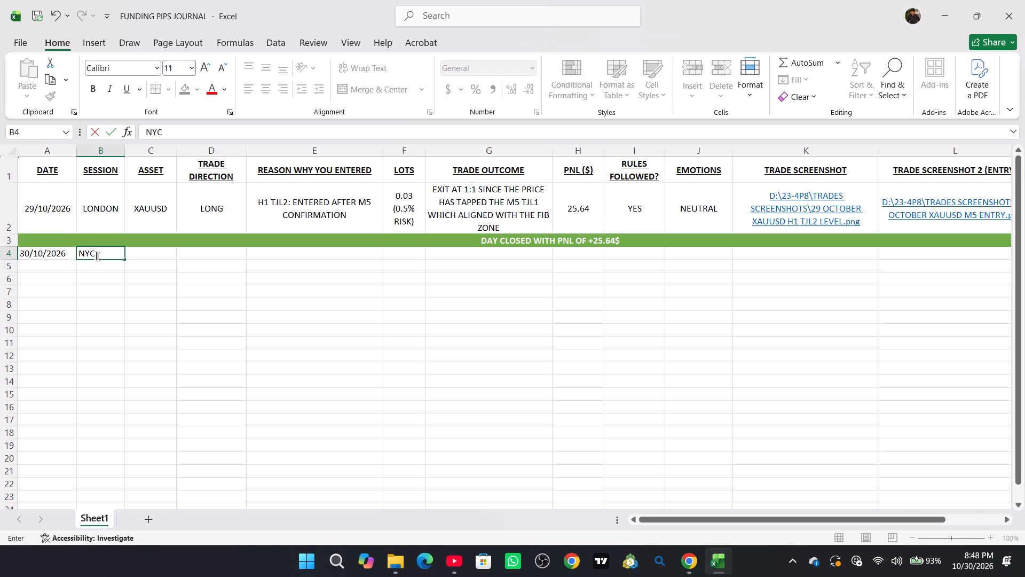
key(Right)
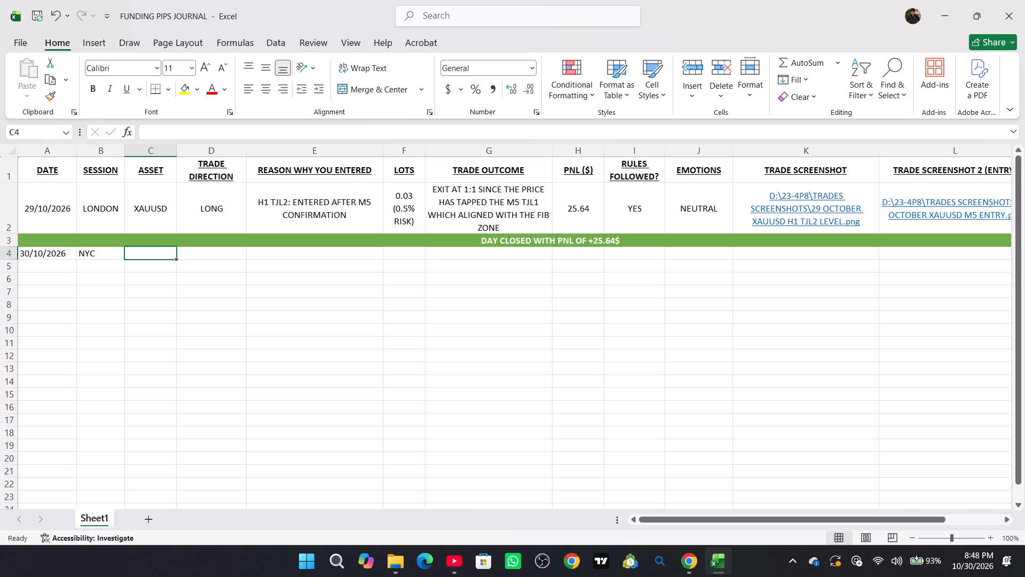
text(GB)
key(BackSpace)
key(BackSpace)
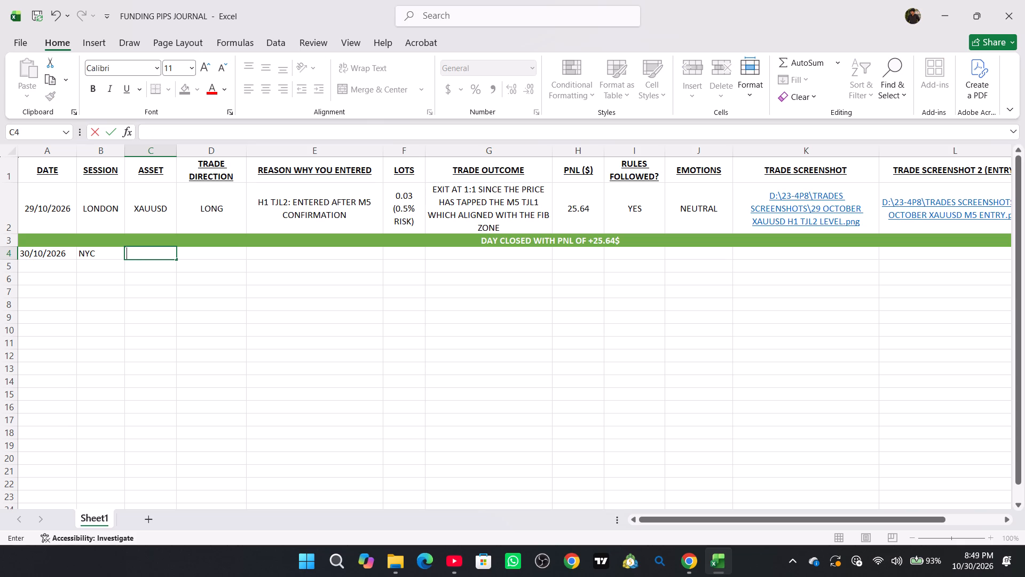
text(XAUUSD)
key(Right)
text(LONG)
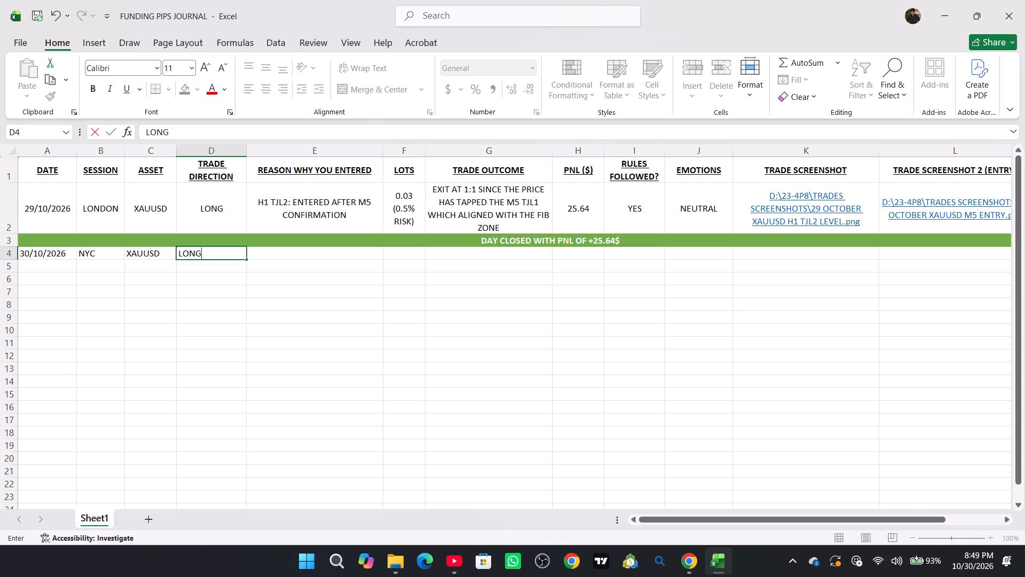
key(Right)
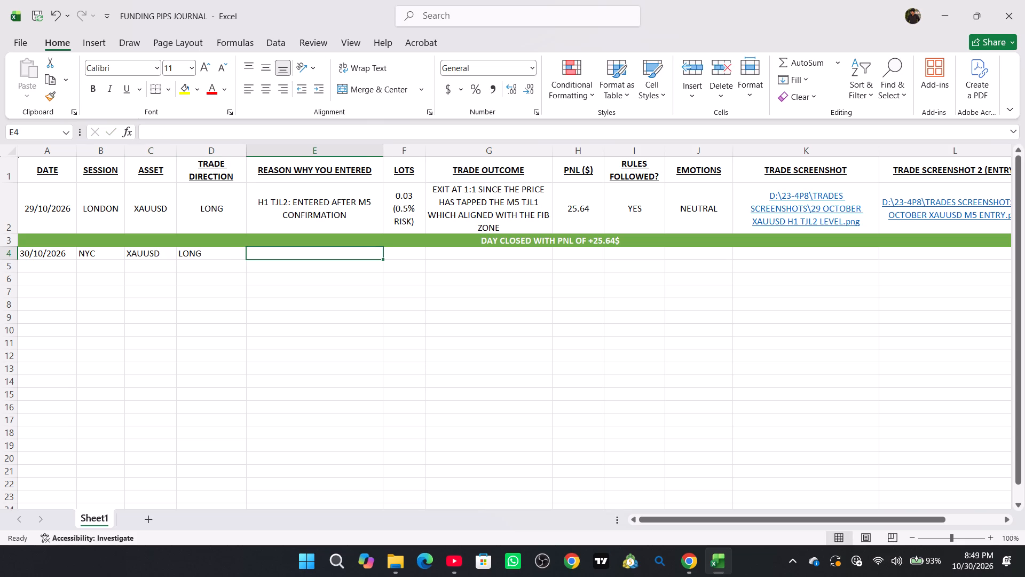
Enter "H1 QML SPOTTED; ENTRY AT M5 CONFIRMATION" as the row 4 reason for entry and wrap its text.
text(H1)
key(space)
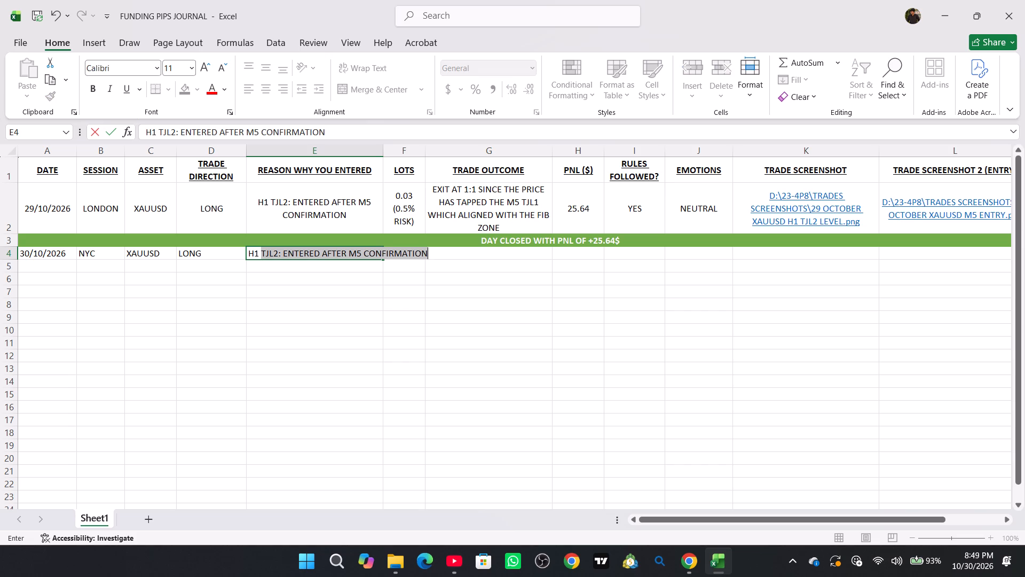
text(QML)
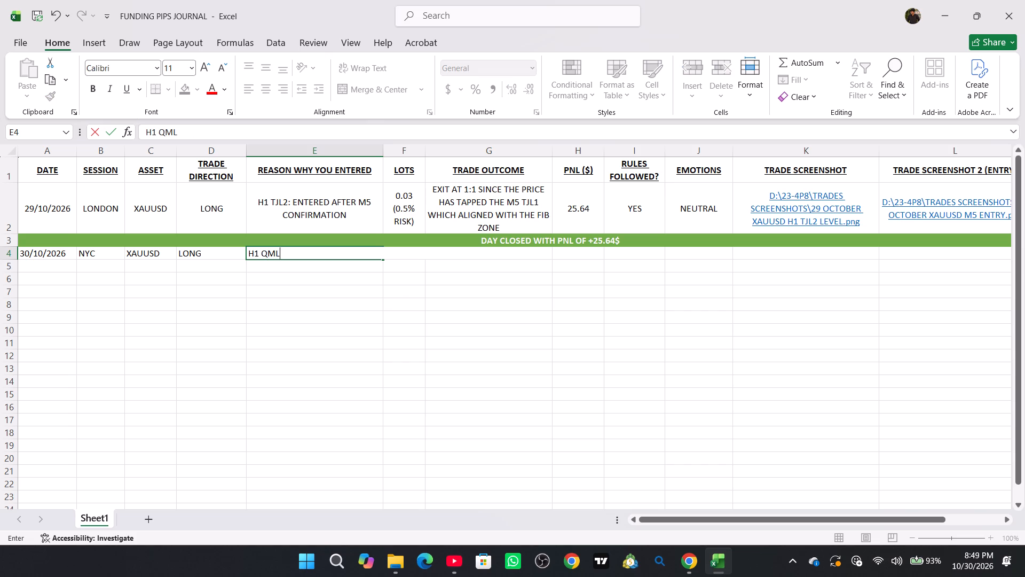
key(space)
text(SPOTTED)
text(; ENTRY AT)
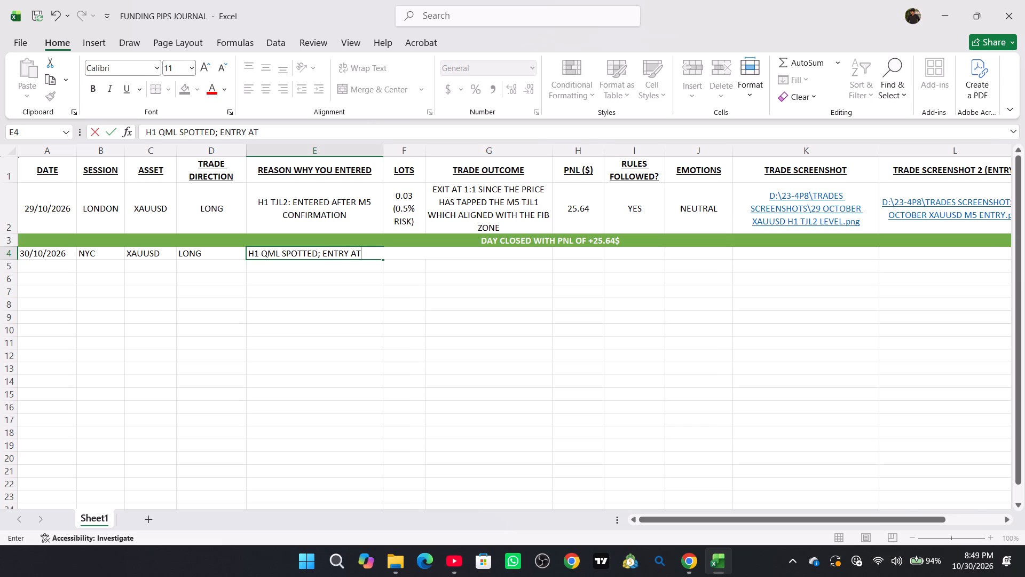
key(space)
text(M5)
key(space)
text(CONFIRMATION)
click(217, 387)
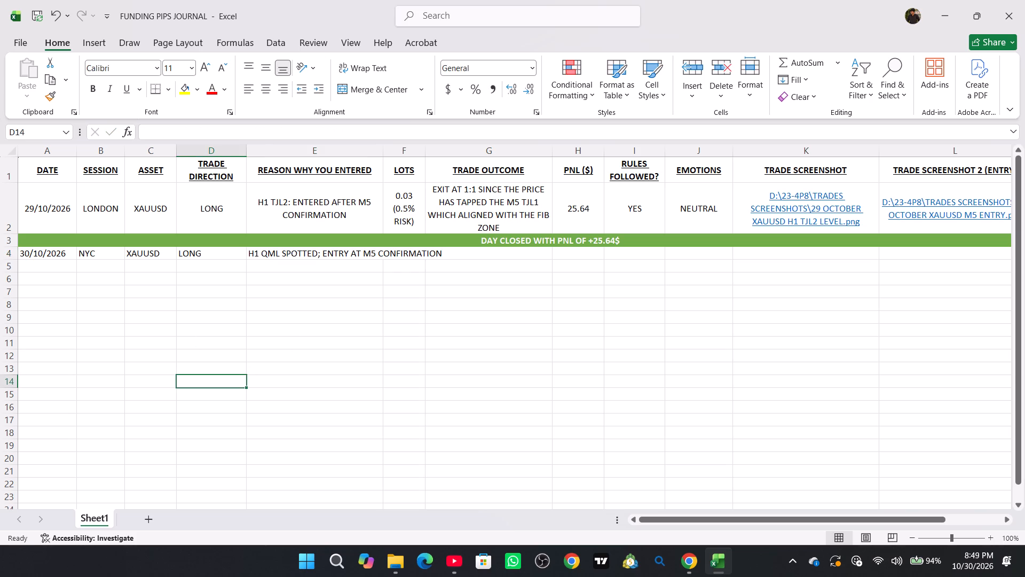
click(305, 255)
click(375, 68)
click(399, 331)
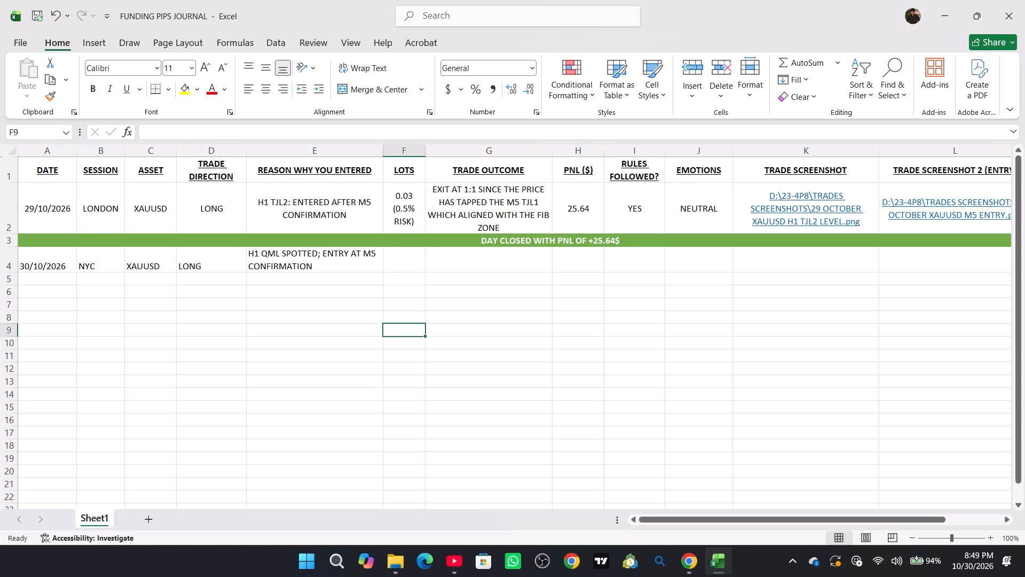
Fill in the row 4 trade's lots as 0.04 and its trade outcome as TP HIT.
double_click(402, 252)
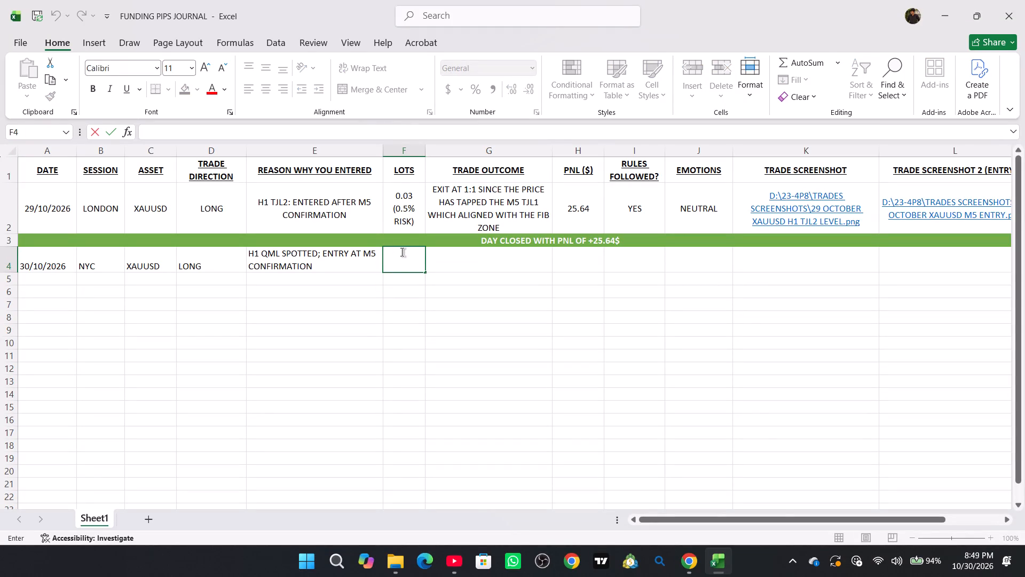
text(0.04)
double_click(451, 259)
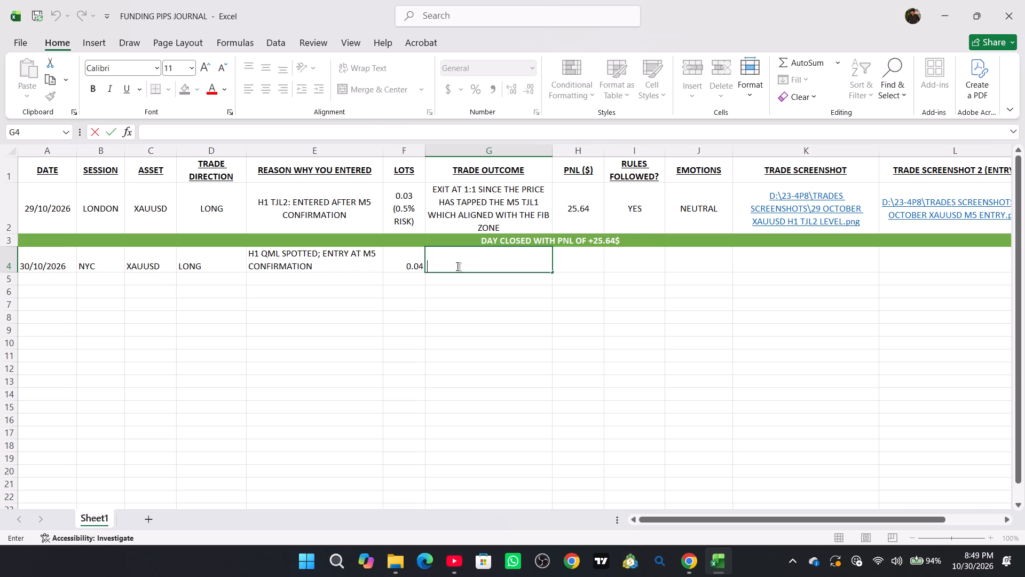
key(shift+t)
key(BackSpace)
text(TP)
key(space)
text(HIT)
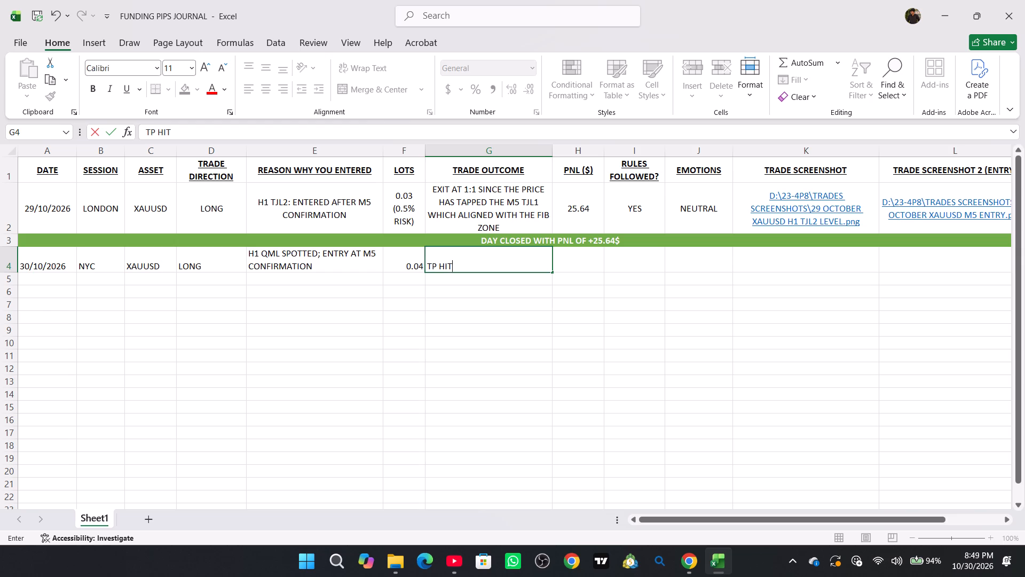
click(534, 316)
Set the row 4 trade's PNL to 42.56, rules followed to YES and emotions to NEUTRAL.
double_click(581, 254)
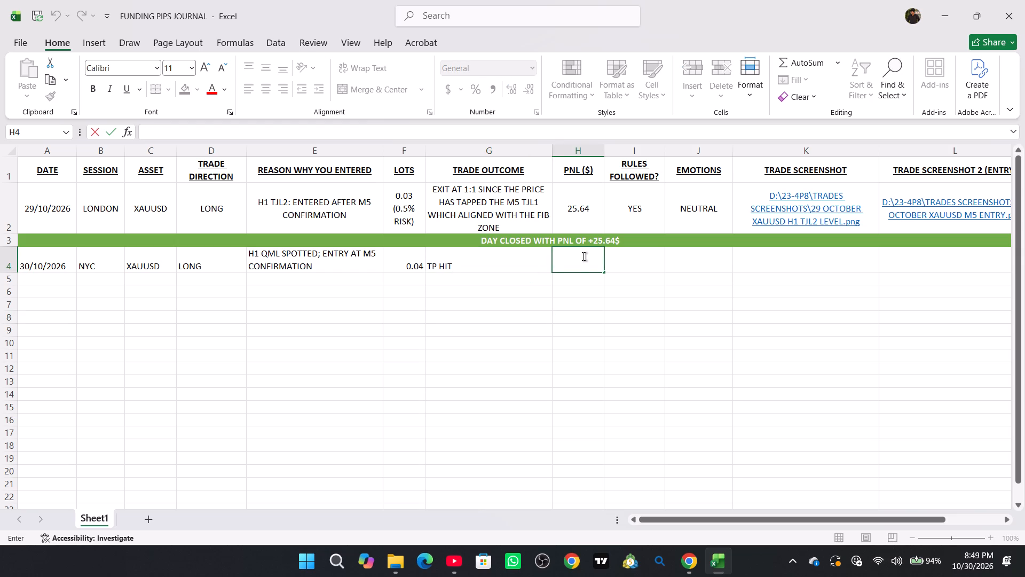
text(42.56)
key(Right)
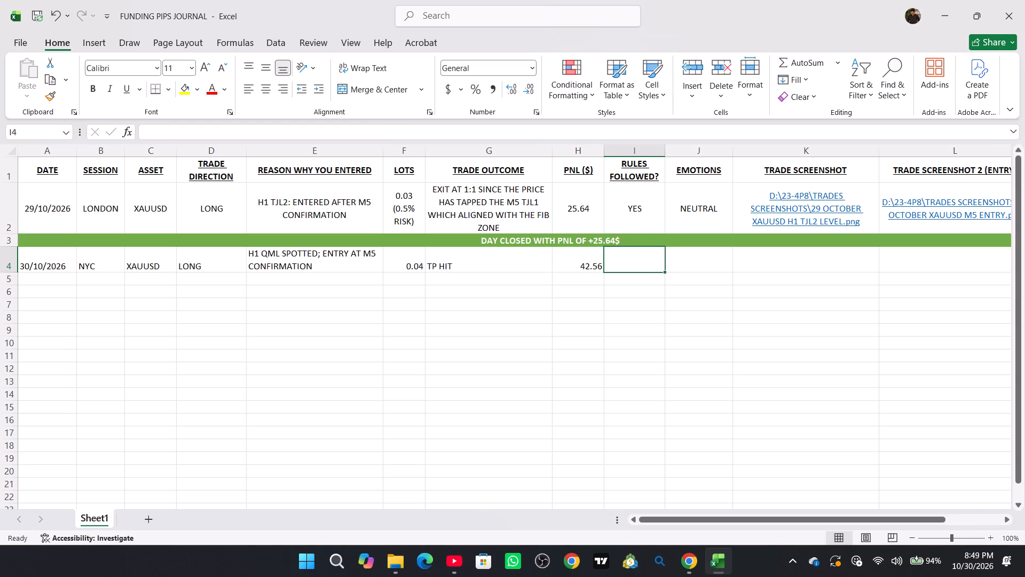
text(YES)
key(Right)
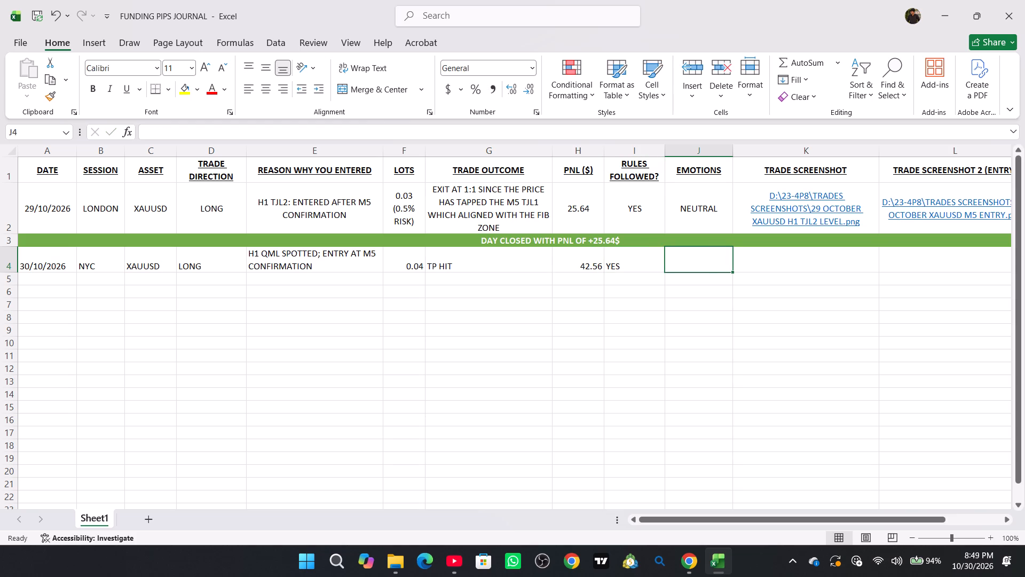
text(NEUTRAL)
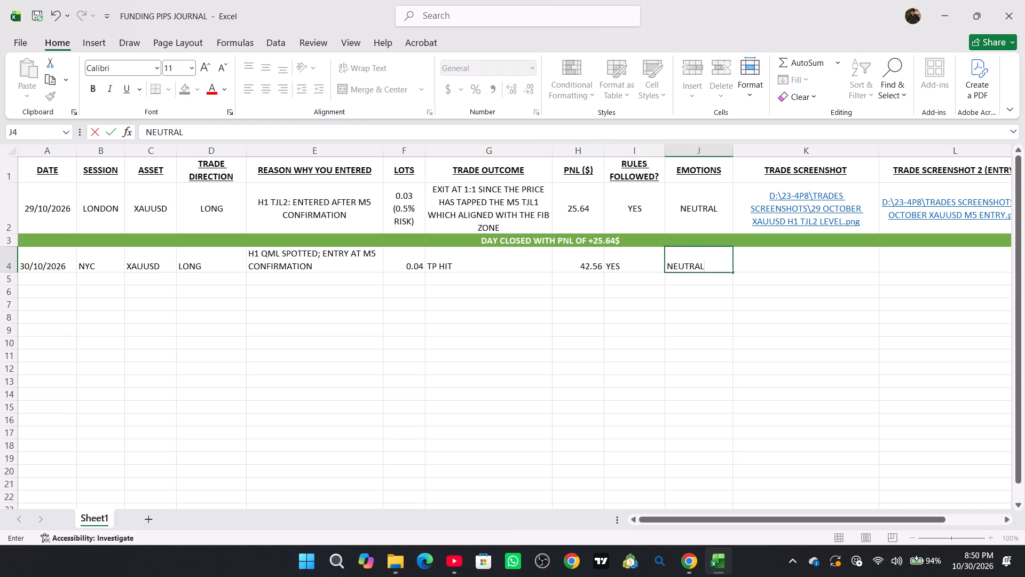
key(Right)
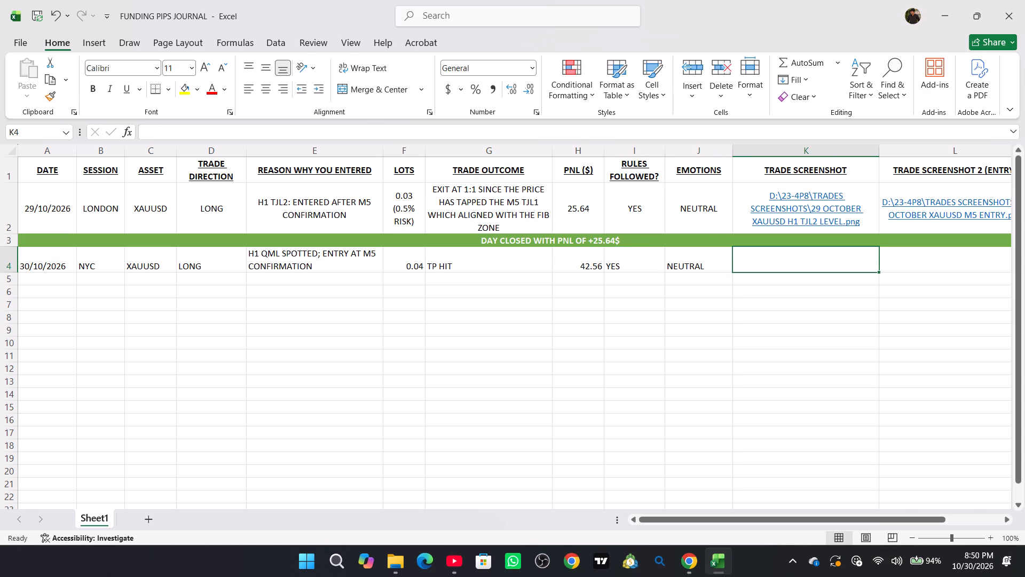
Link the row 4 trade screenshot cell to "30 OCTOBER XAUUSD H1 QML LEVEL" in D:\23-4P8\TRADES SCREENSHOTS and wrap its text.
right_click(767, 260)
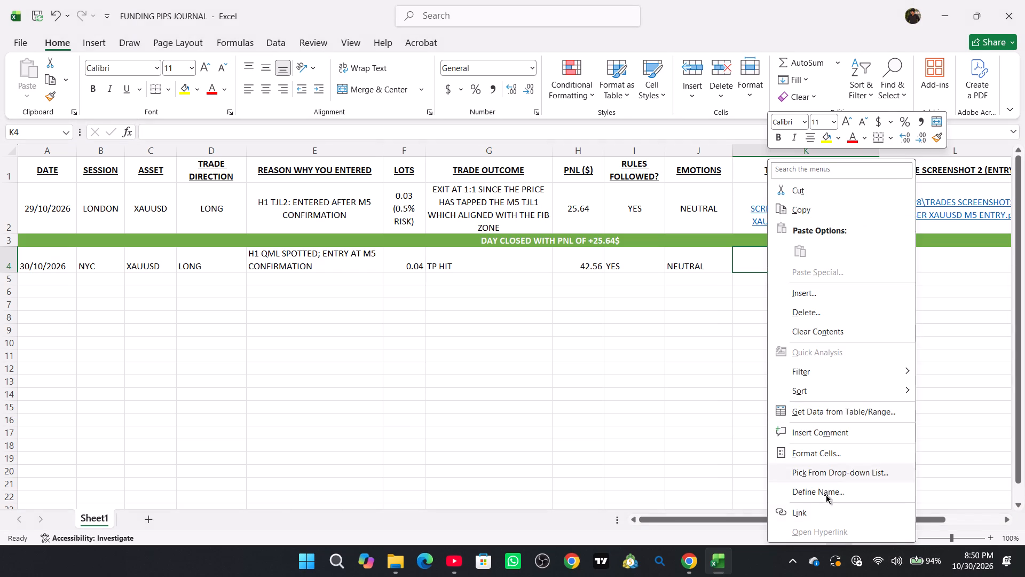
click(808, 514)
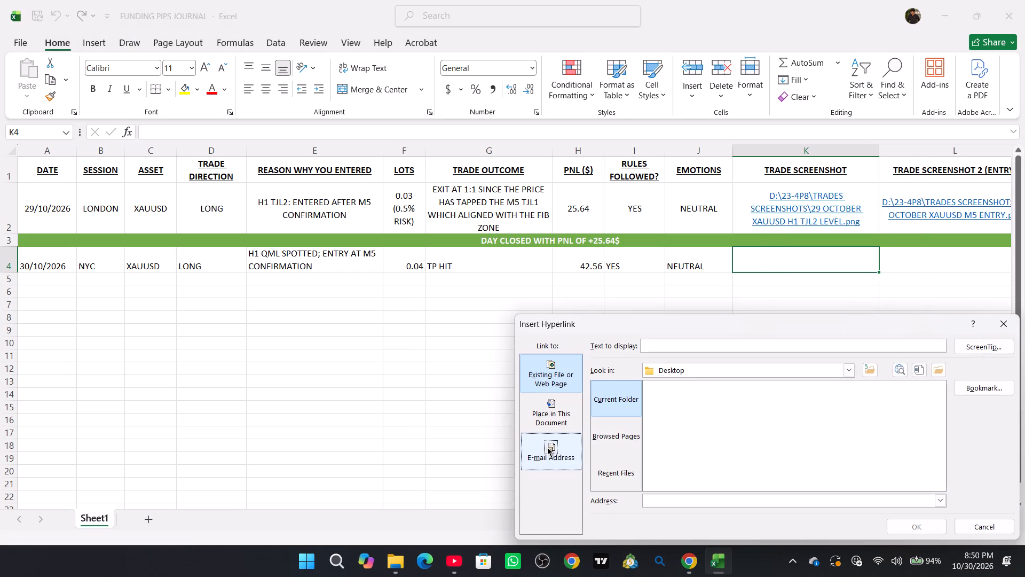
click(659, 377)
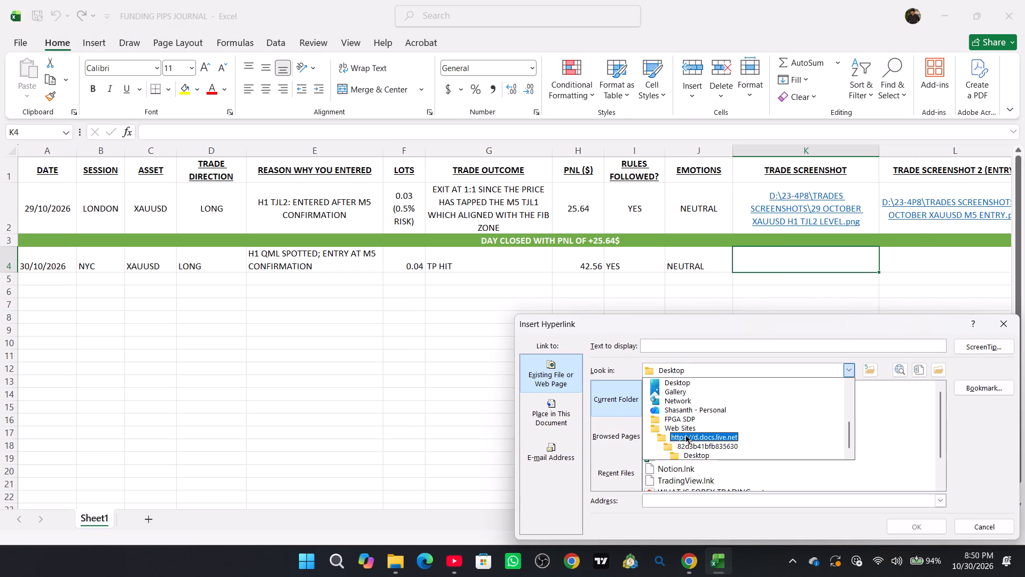
scroll(687, 426, down, 3)
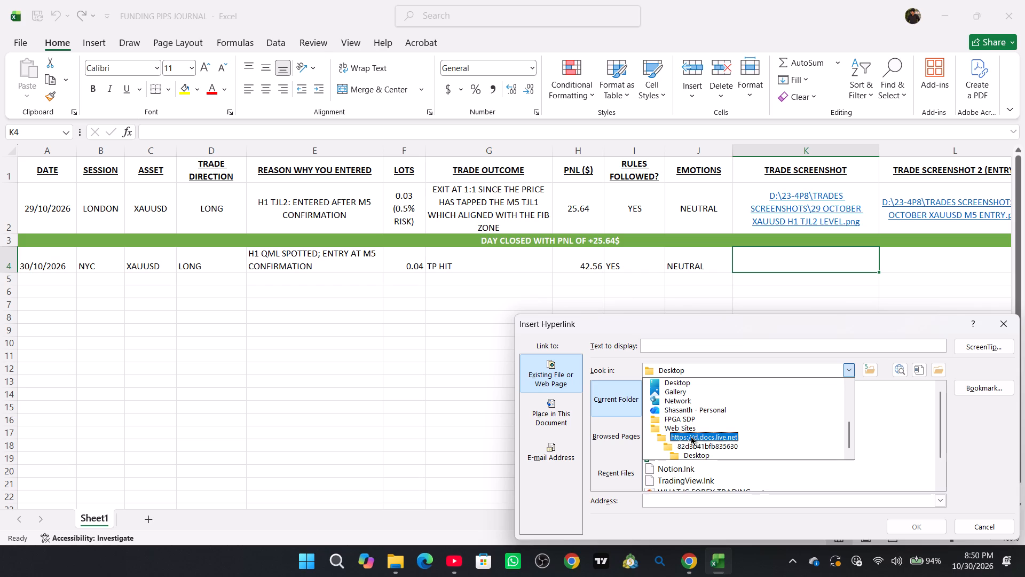
scroll(690, 435, down, 2)
scroll(690, 432, up, 10)
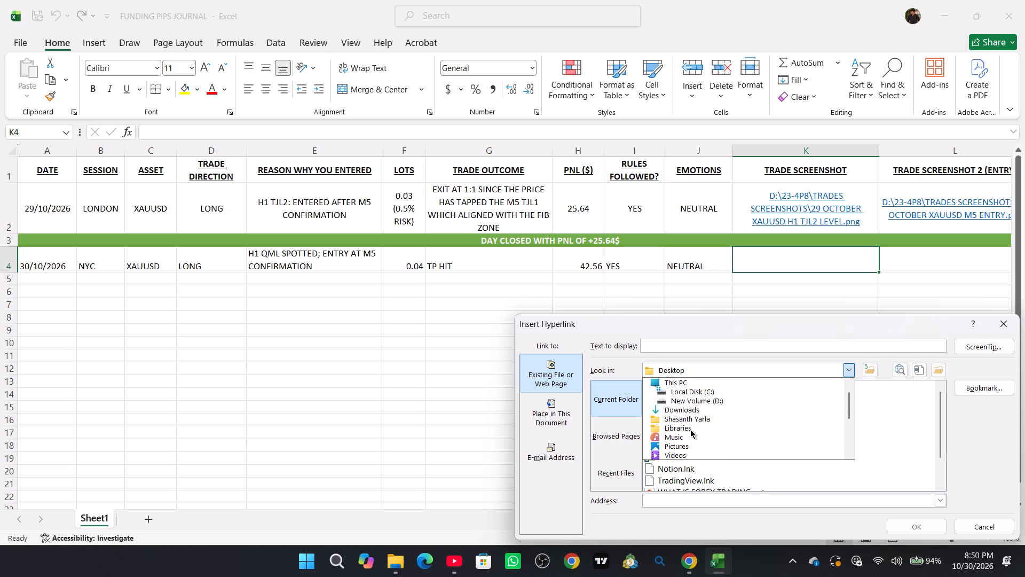
click(691, 398)
double_click(662, 384)
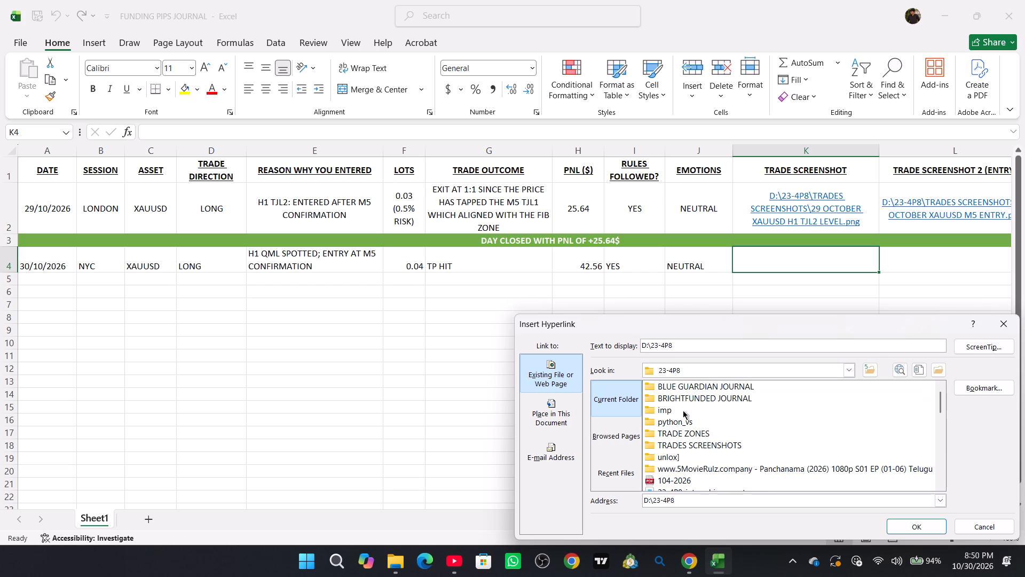
double_click(703, 446)
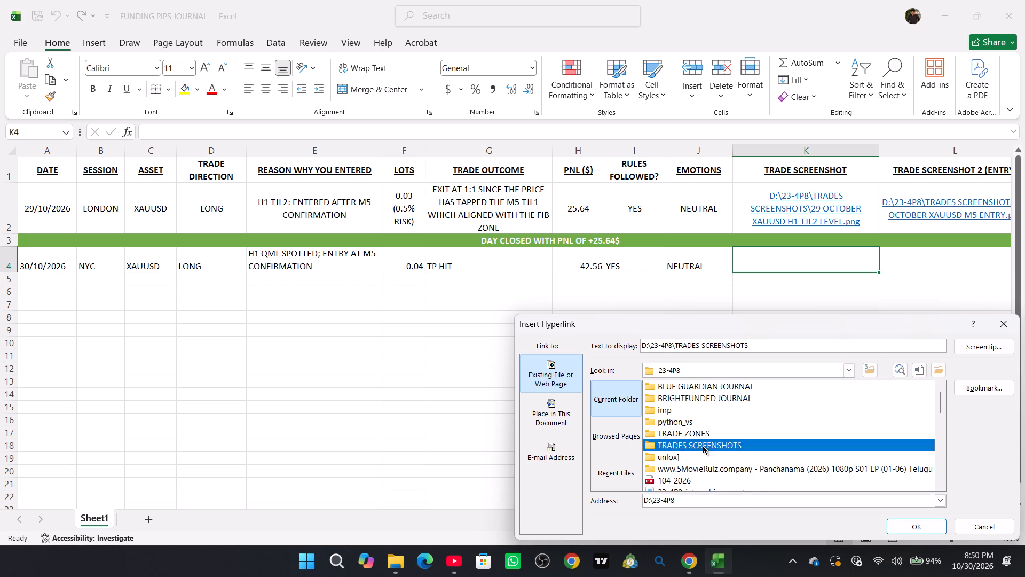
scroll(712, 426, down, 6)
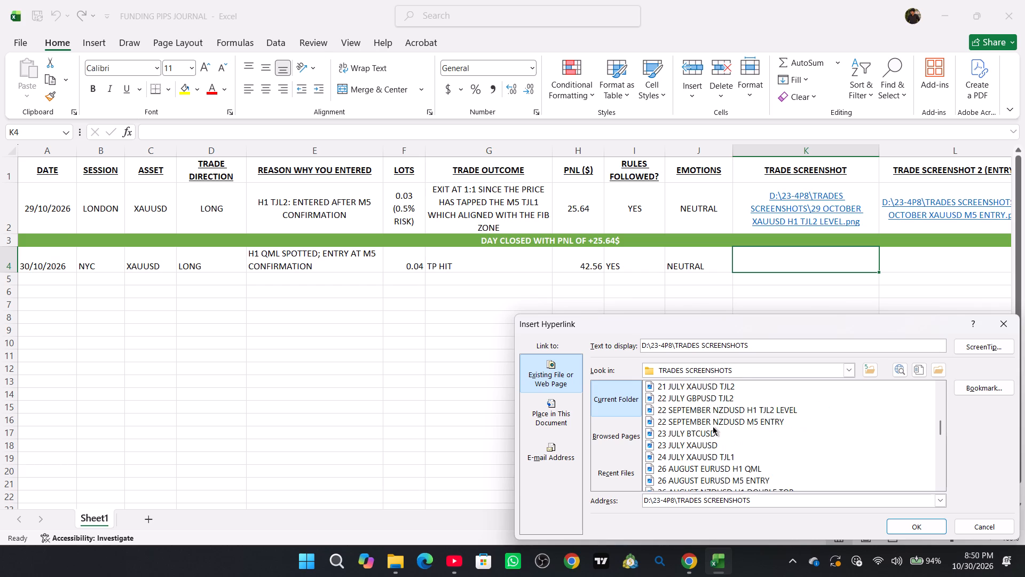
scroll(713, 426, down, 5)
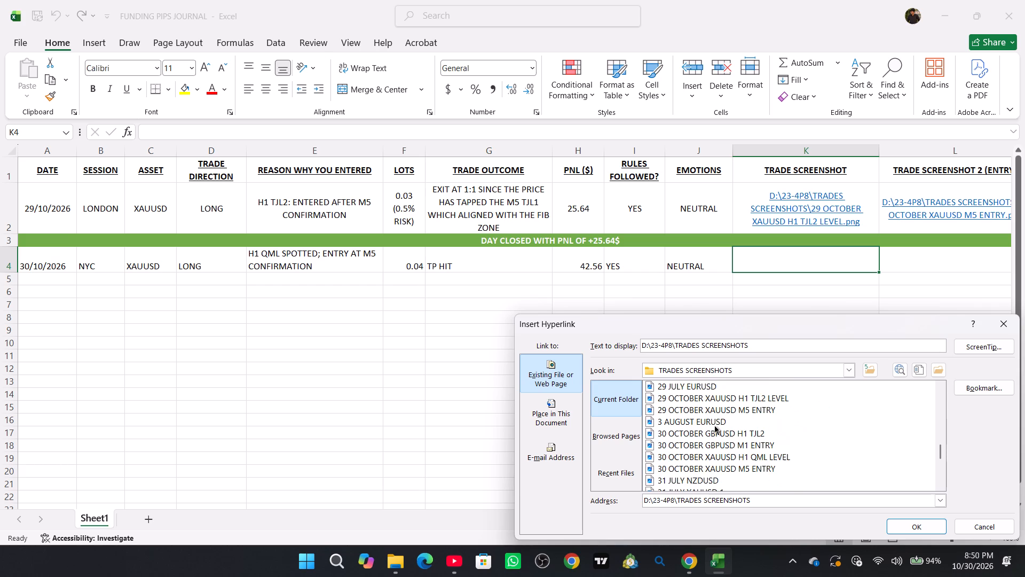
click(732, 454)
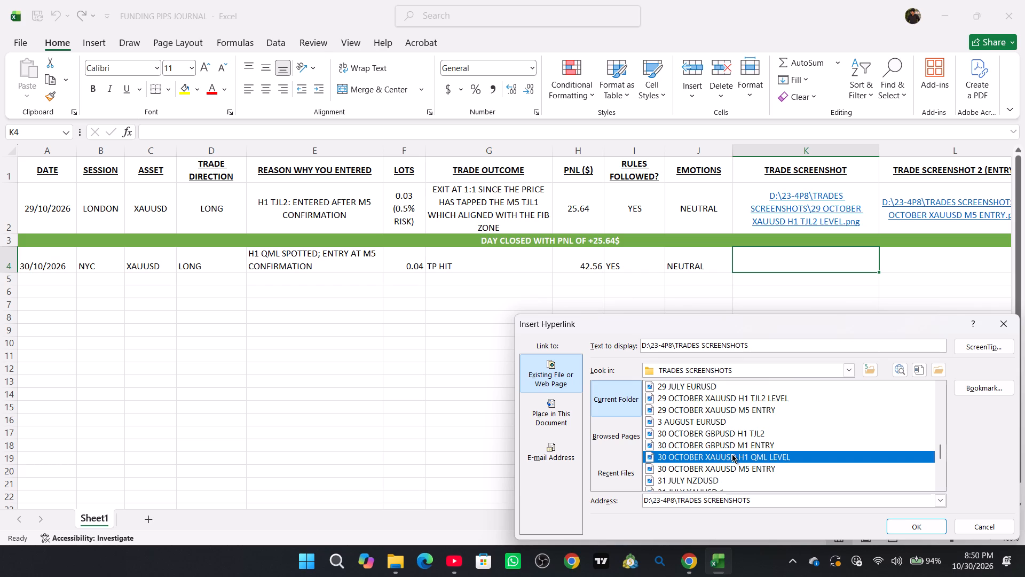
click(903, 525)
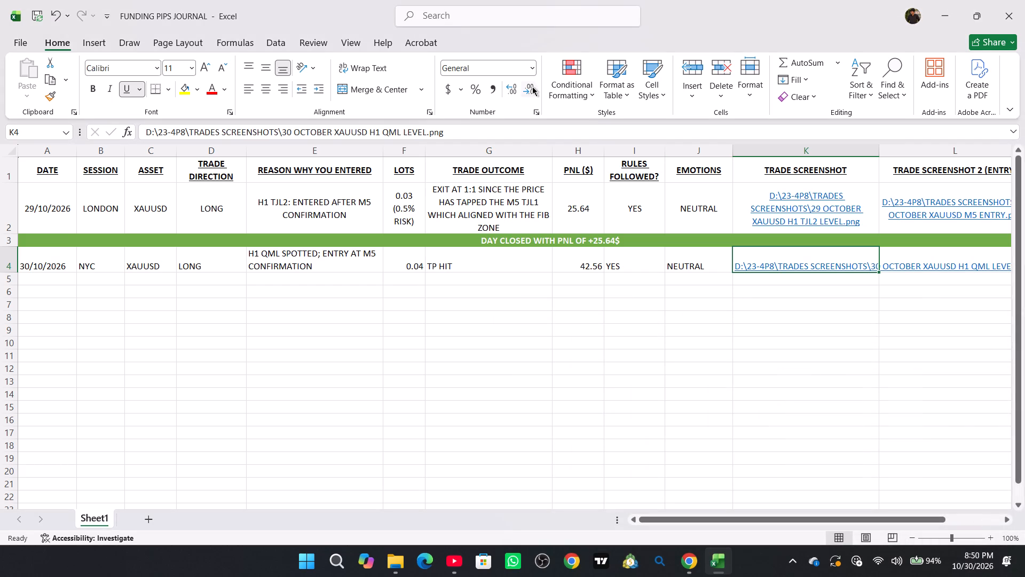
click(364, 71)
Link the row 4 trade screenshot 2 cell to "30 OCTOBER XAUUSD M5 ENTRY" in D:\23-4P8\TRADES SCREENSHOTS and wrap its text.
right_click(911, 262)
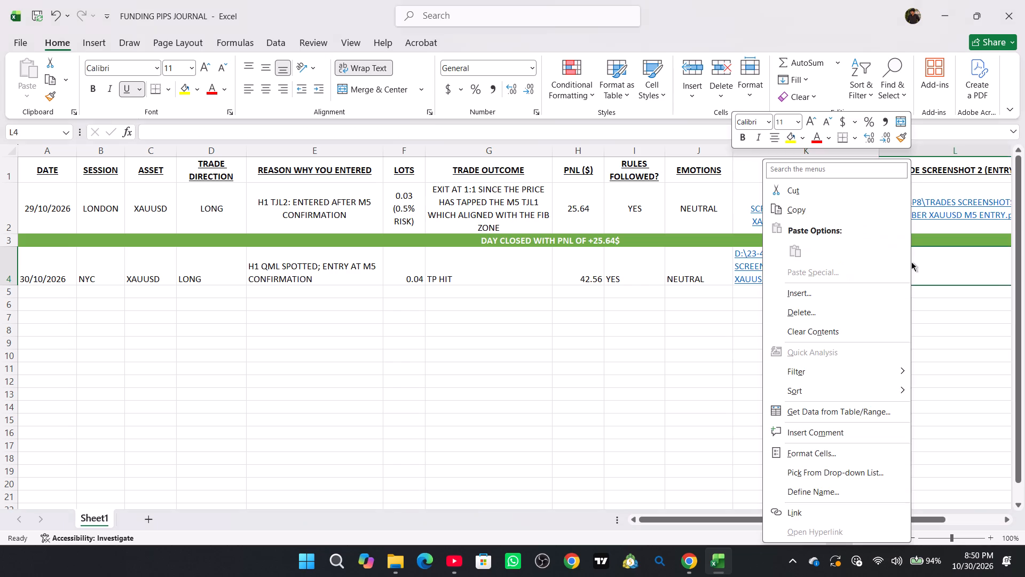
click(807, 515)
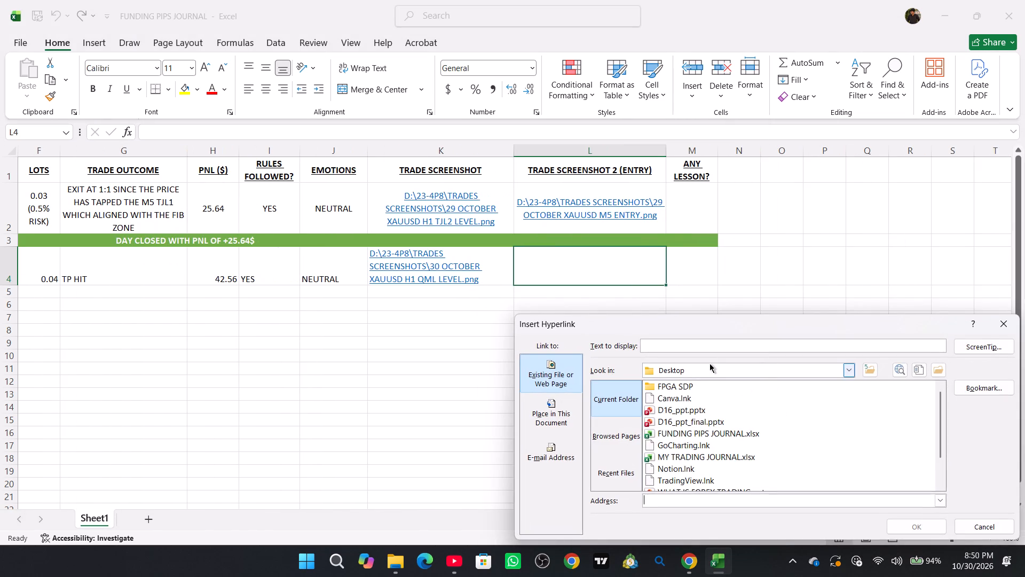
click(709, 363)
scroll(707, 419, up, 15)
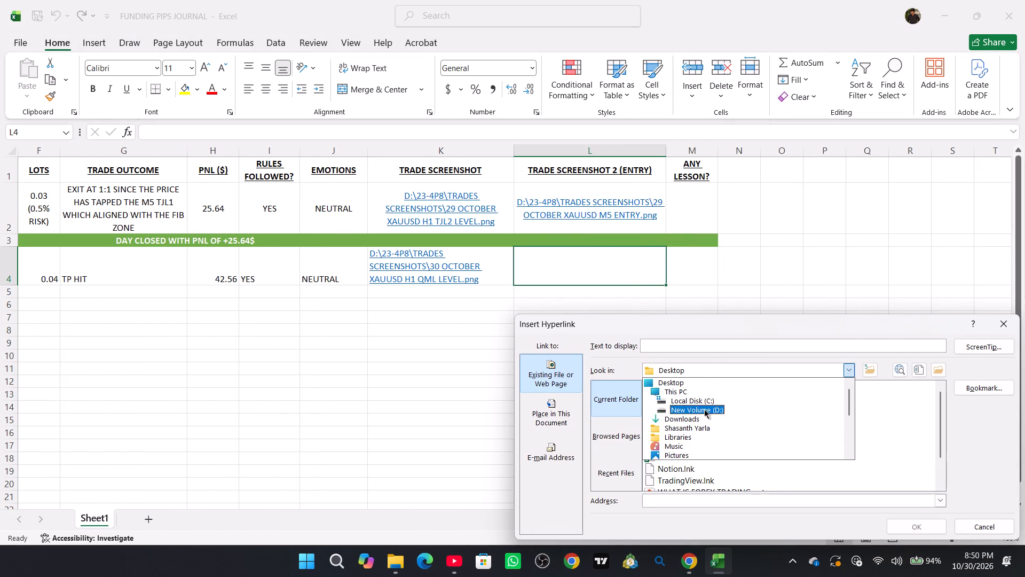
click(704, 408)
click(680, 388)
click(680, 388)
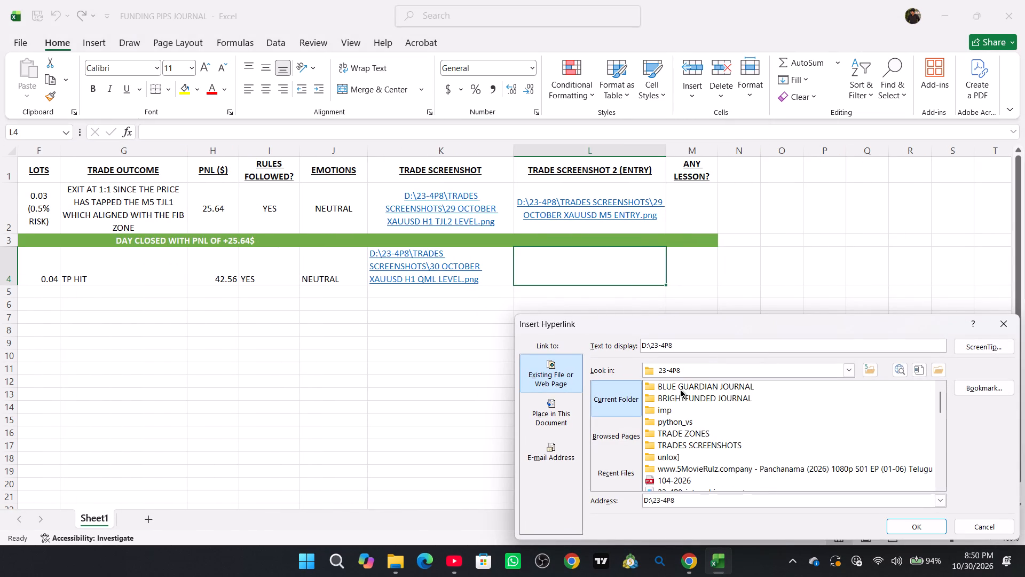
click(704, 445)
click(704, 445)
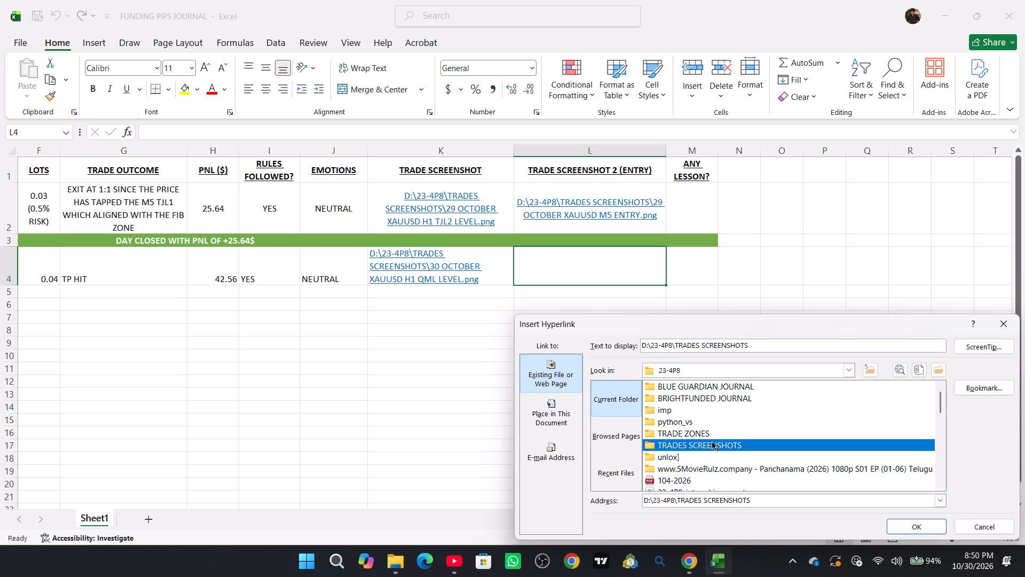
double_click(709, 446)
scroll(709, 443, down, 15)
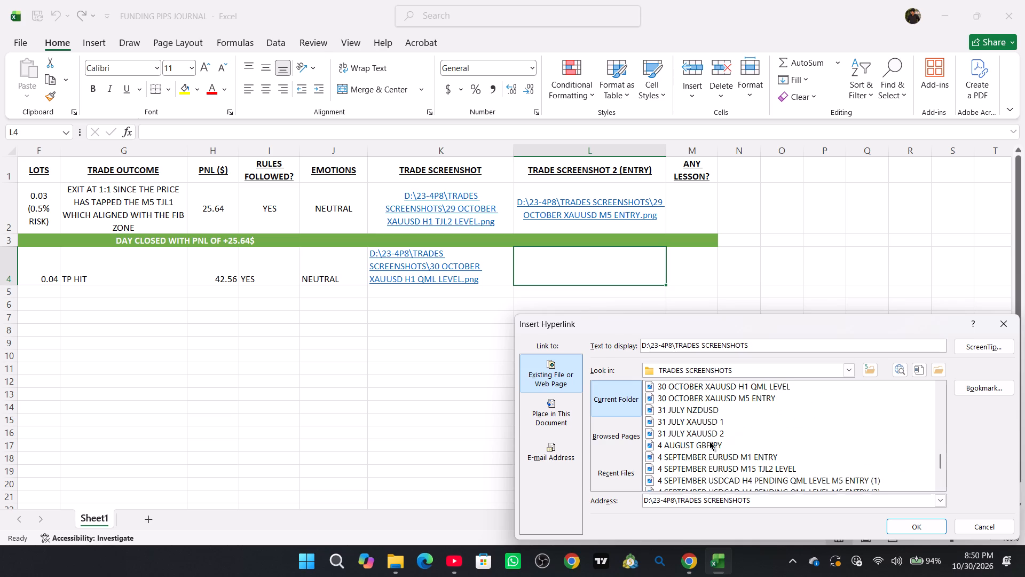
scroll(690, 409, up, 2)
click(715, 398)
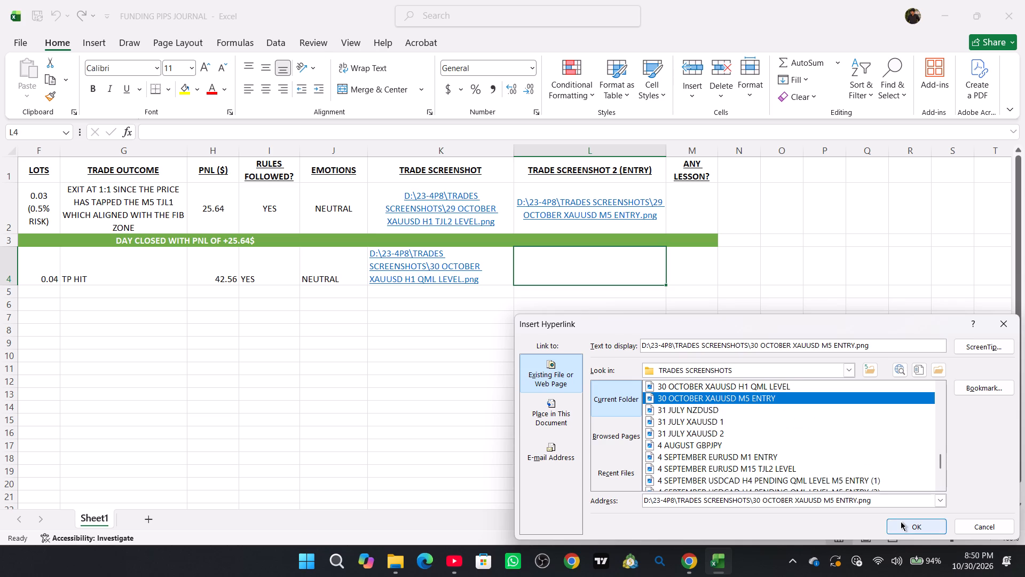
click(901, 521)
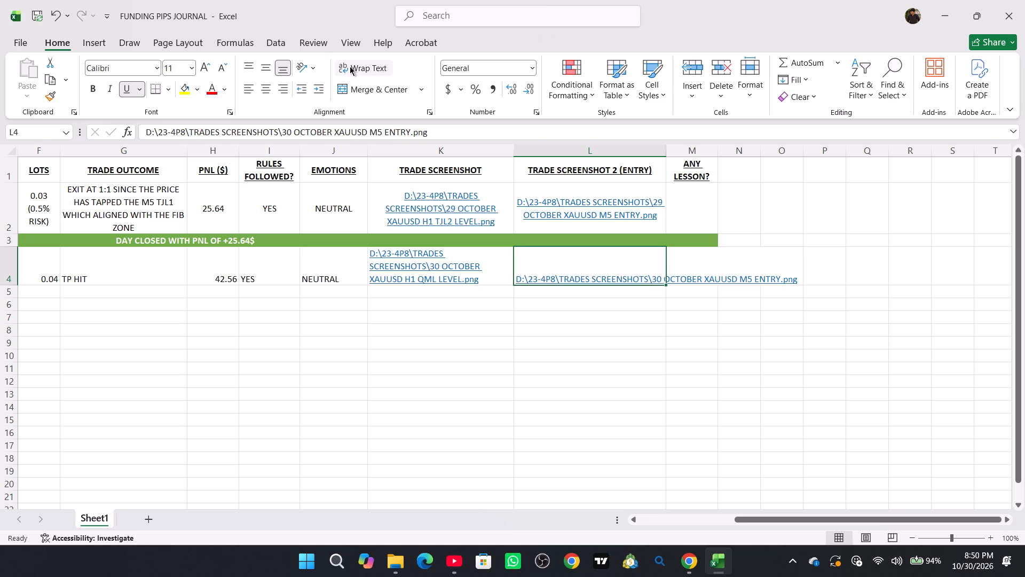
click(350, 66)
click(638, 371)
Start the row 5 trade with date 30/10/2026, session NYC, asset GBPUSD and trade direction LONG.
drag(782, 523, 775, 523)
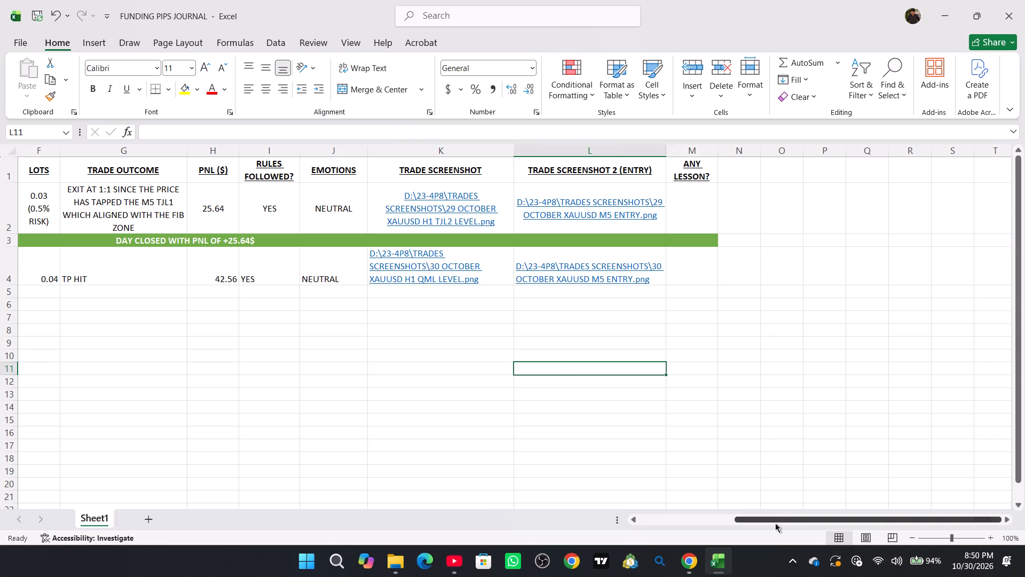
drag(775, 523, 640, 520)
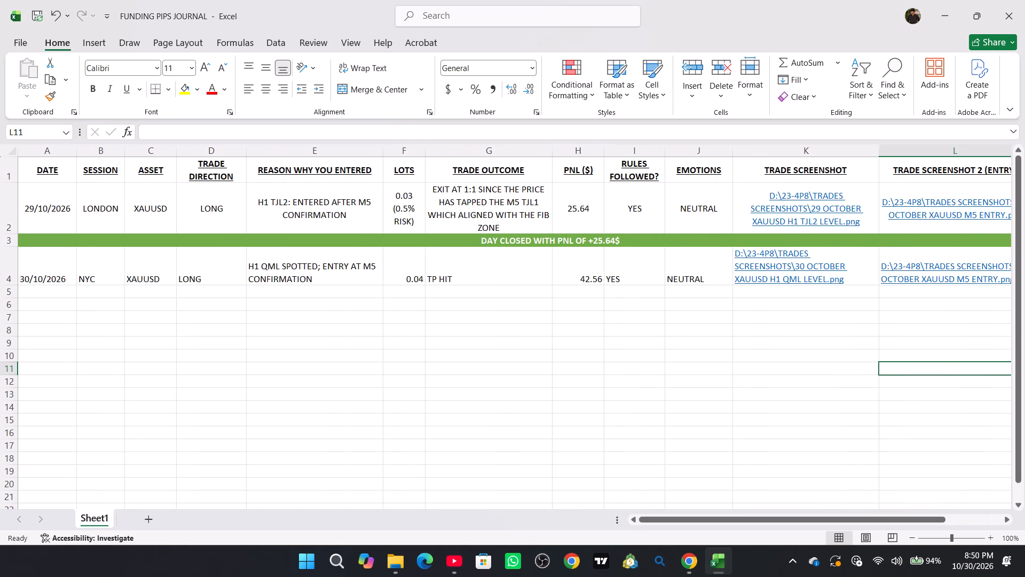
click(50, 291)
key(3)
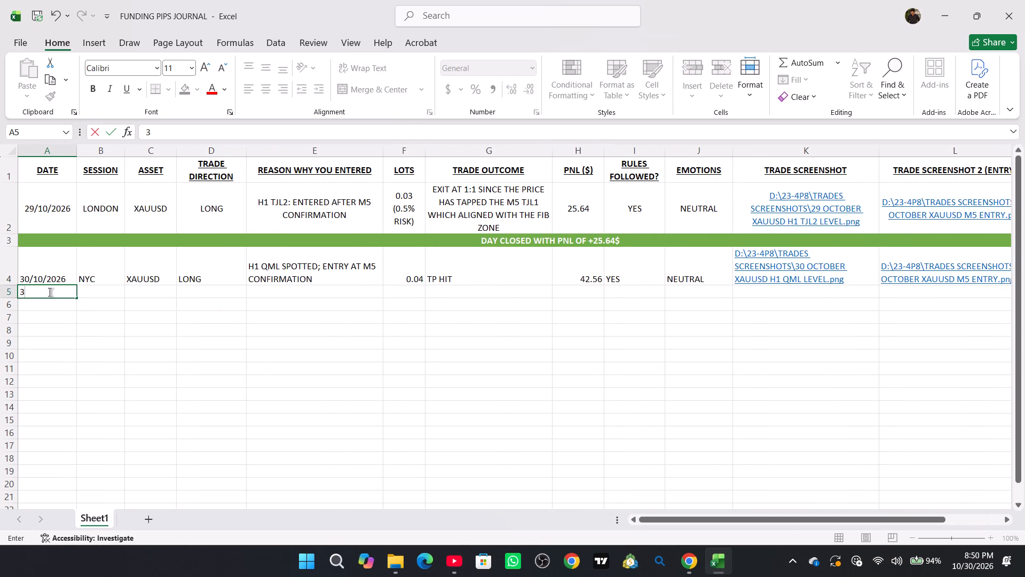
key(0)
text(/10/2026)
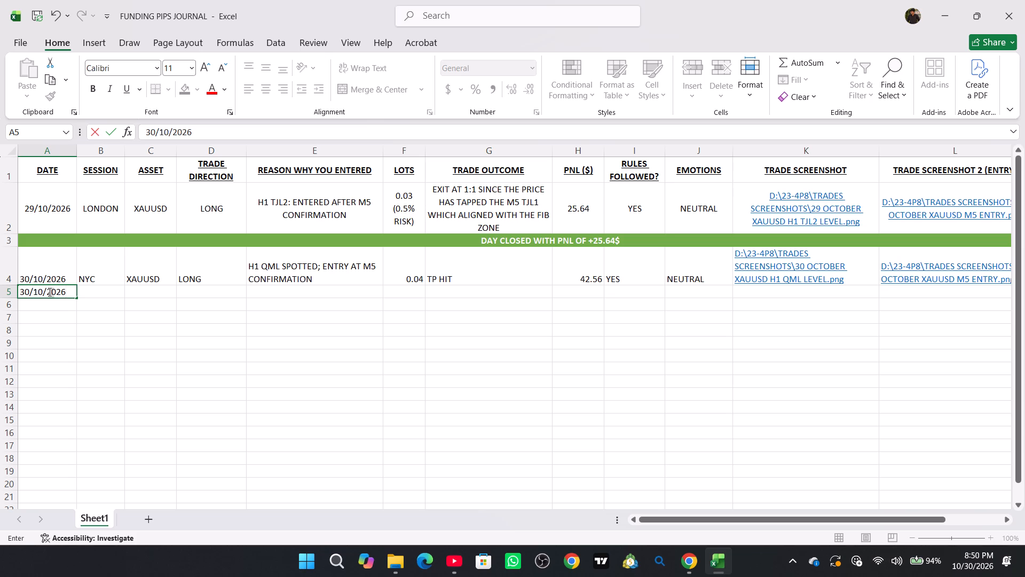
key(Right)
key(n)
key(Right)
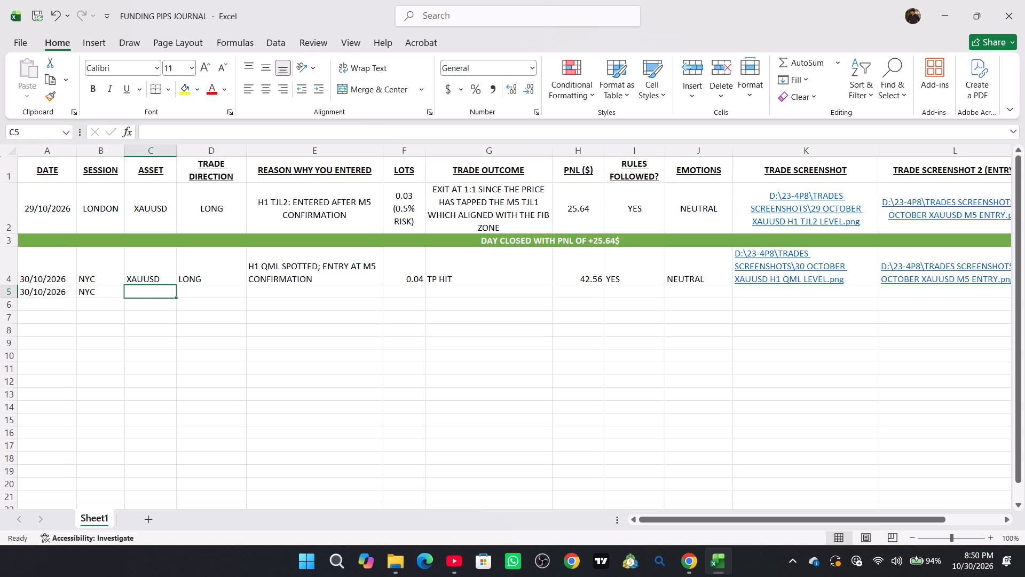
text(GBPUSD)
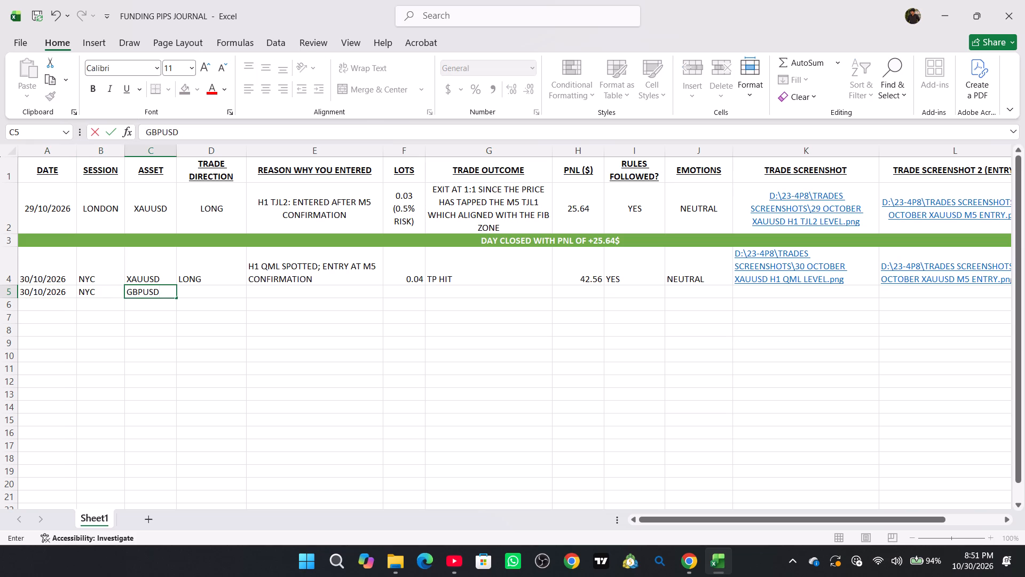
key(Right)
text(LONG)
key(Right)
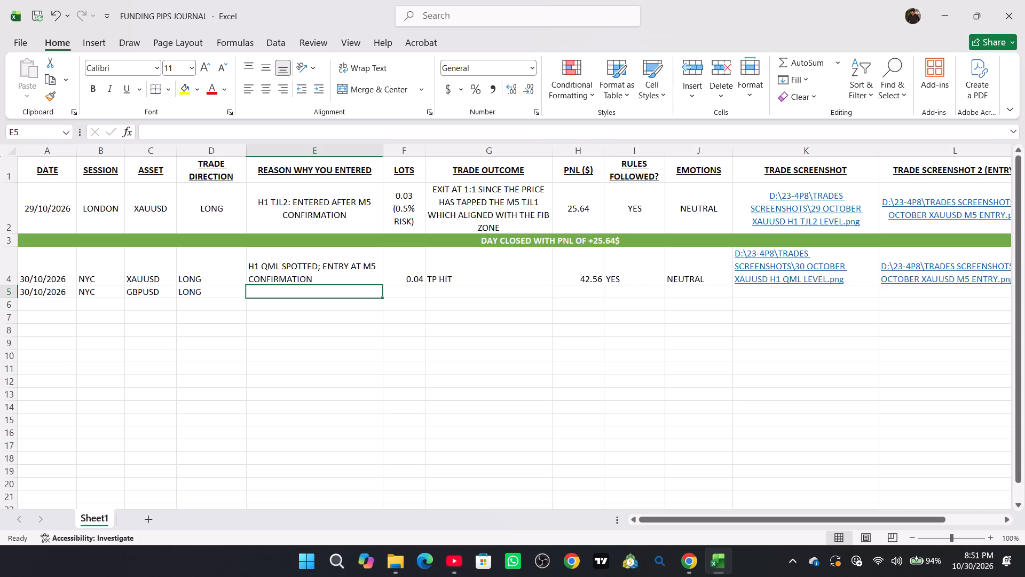
Enter "H1 TJL2; ENTRY AT M1 QML AFTER M1 CHOCH" as the row 5 reason for entry and wrap its text.
text(H1)
key(space)
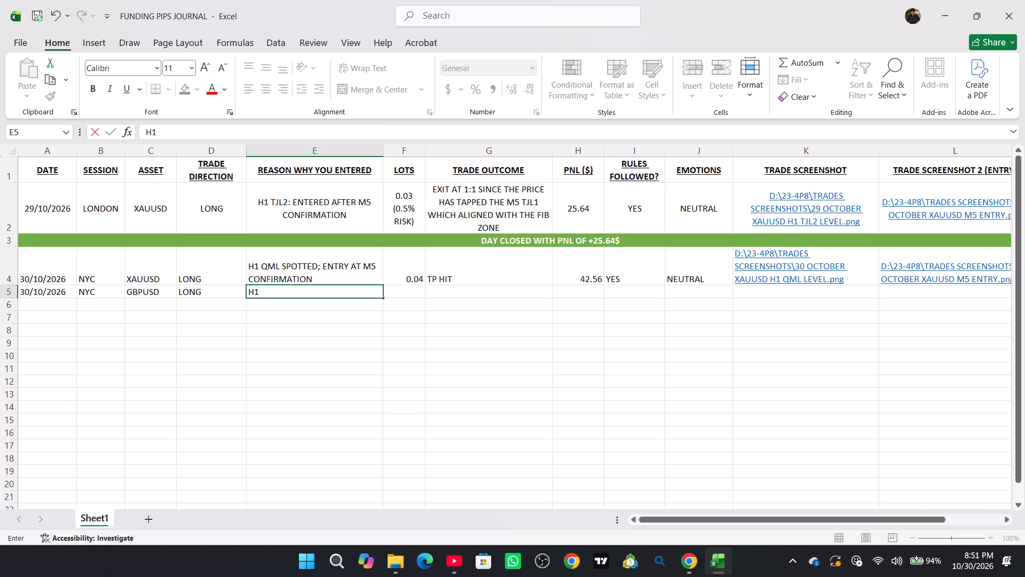
text(TJL2)
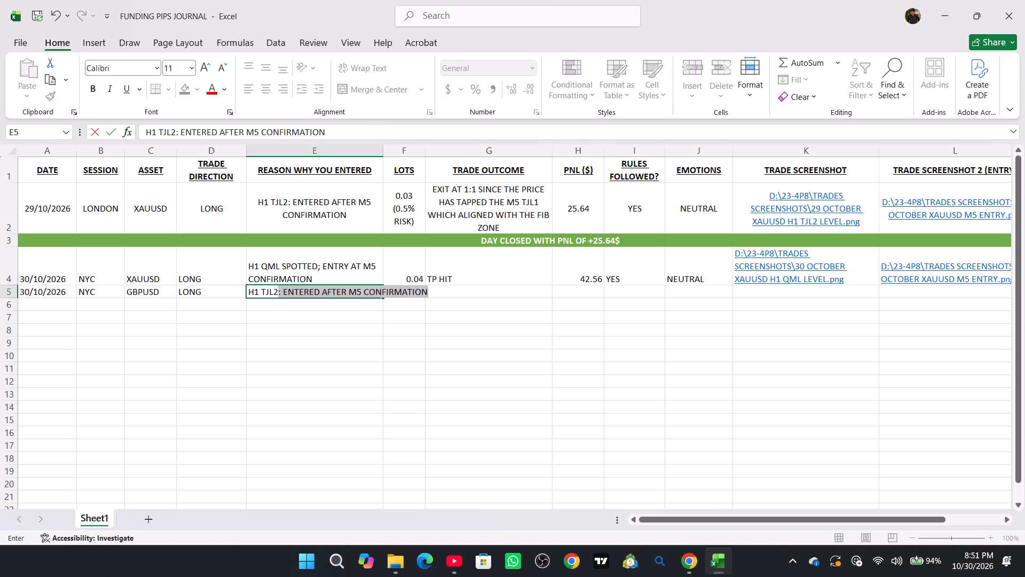
text(;)
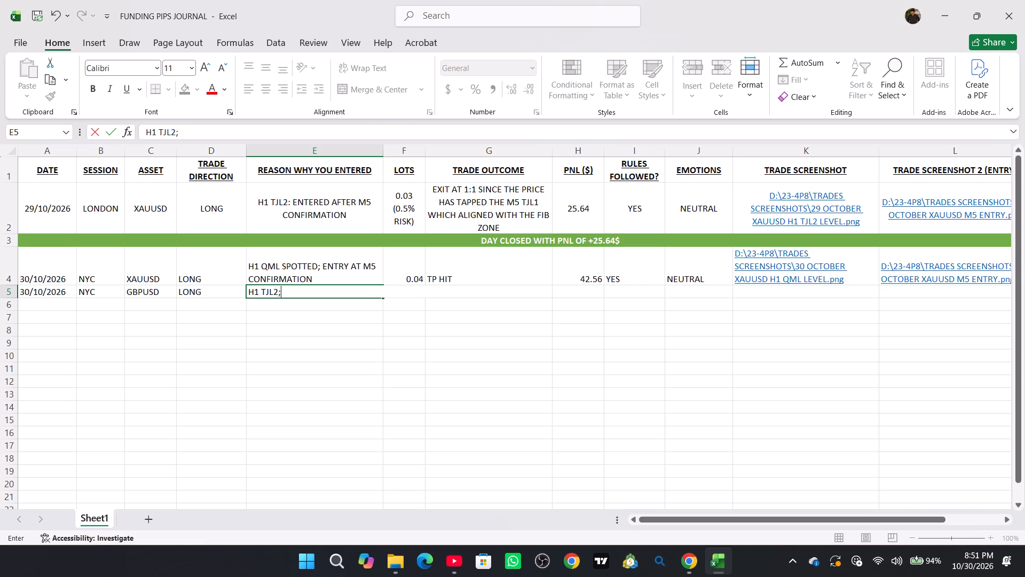
key(space)
text(ENTRY AFTER)
key(space)
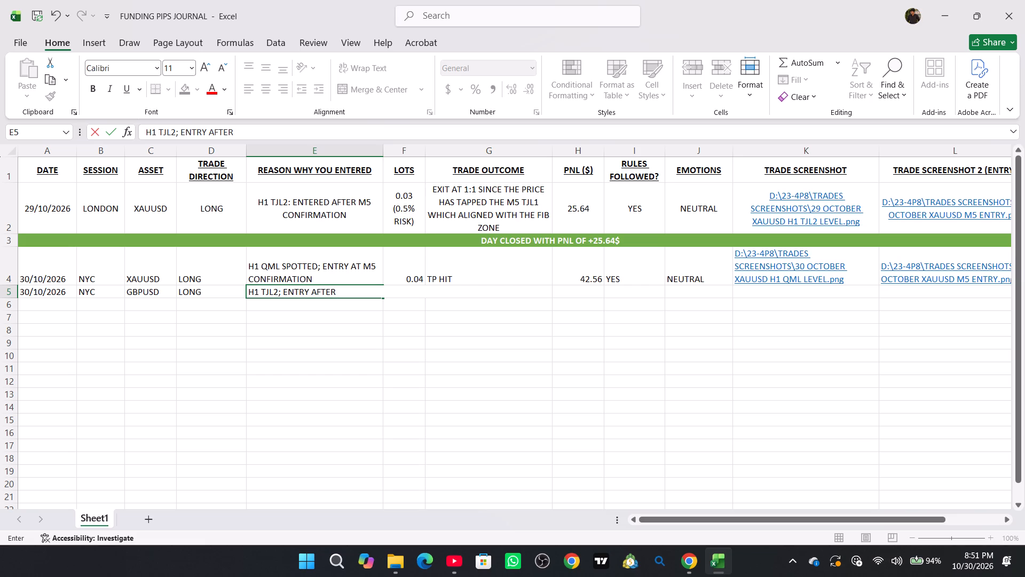
text(M1 CHOC)
key(BackSpace)
key(BackSpace)
key(BackSpace)
key(BackSpace)
key(BackSpace)
key(BackSpace)
key(BackSpace)
key(BackSpace)
key(BackSpace)
key(BackSpace)
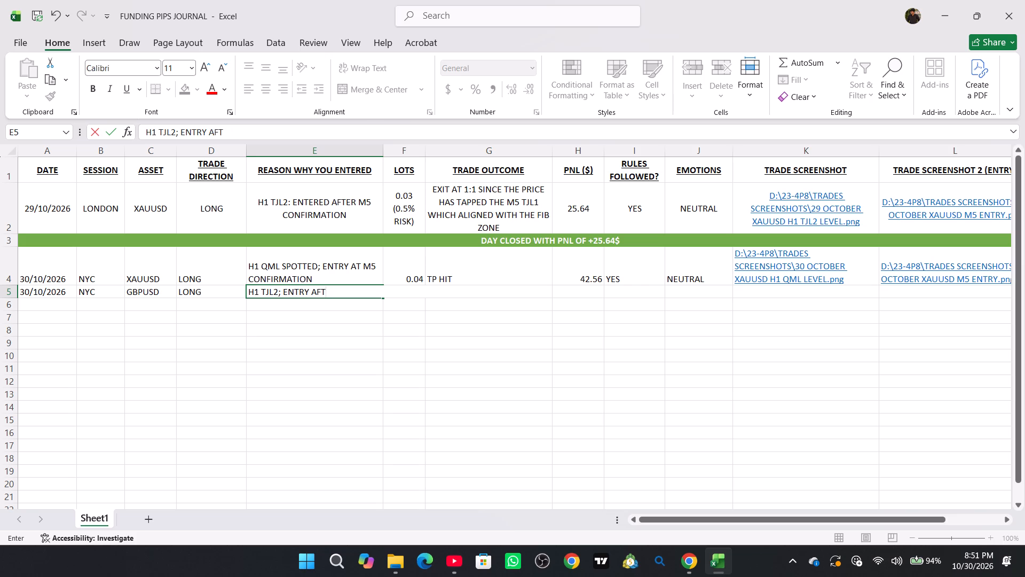
key(BackSpace)
key(BackSpace)
key(BackSpace)
text(AT M1)
key(space)
text(QML AFTER M1 CHOCH)
click(320, 356)
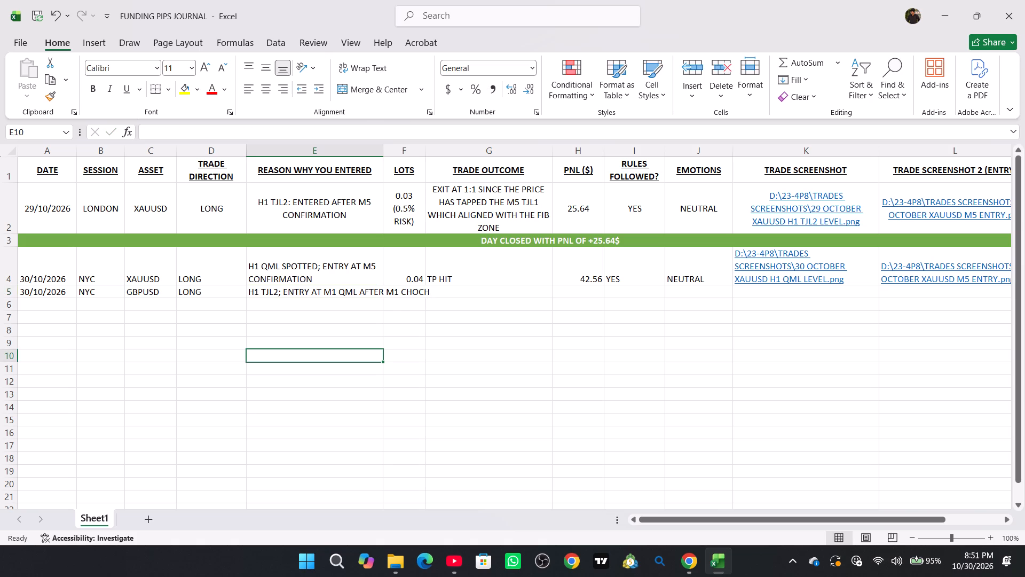
click(328, 294)
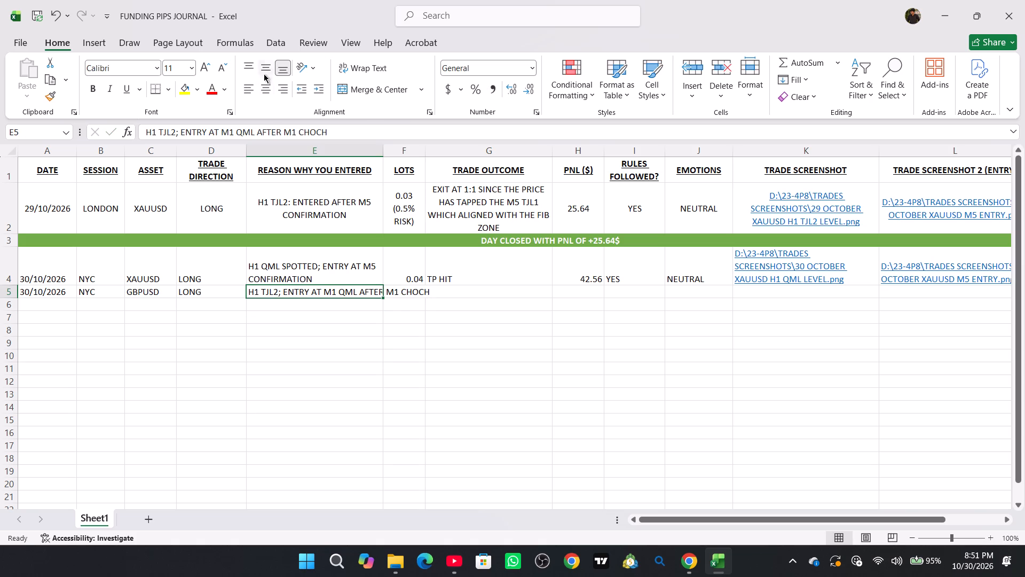
click(368, 64)
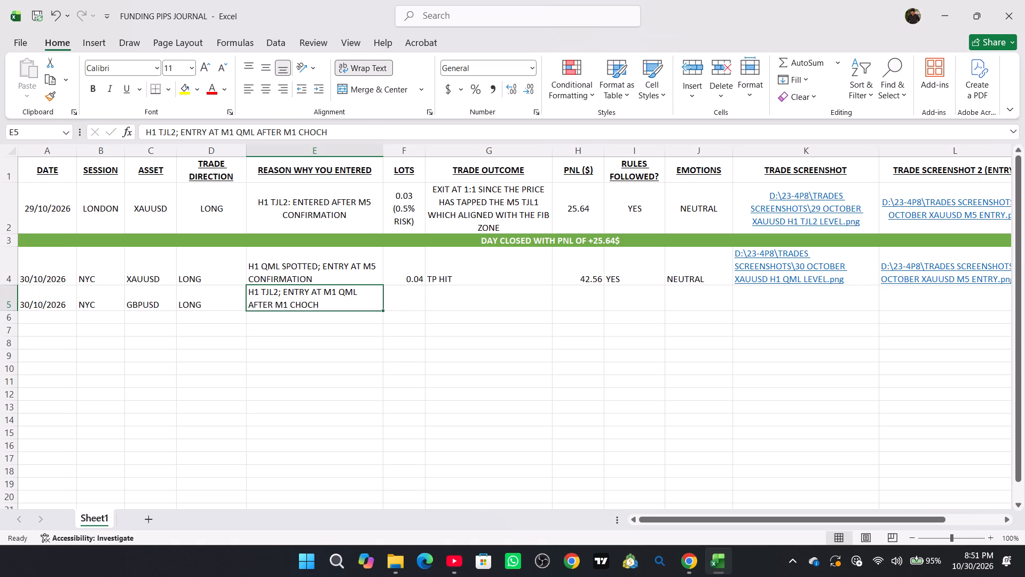
click(340, 334)
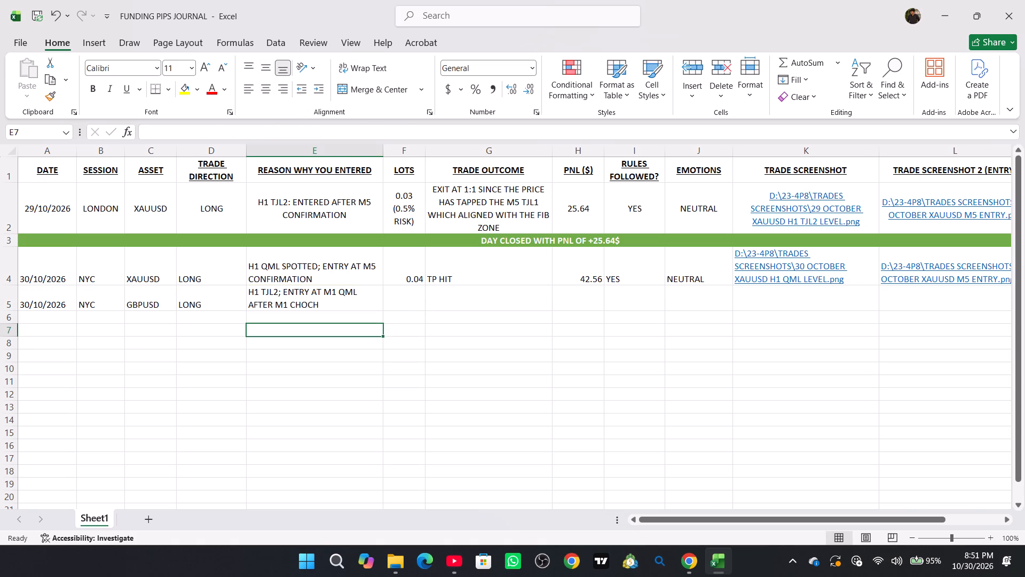
Fill in the row 5 trade's lots as 0.20 and its trade outcome as BE HIT.
double_click(414, 299)
text(0.20)
key(Right)
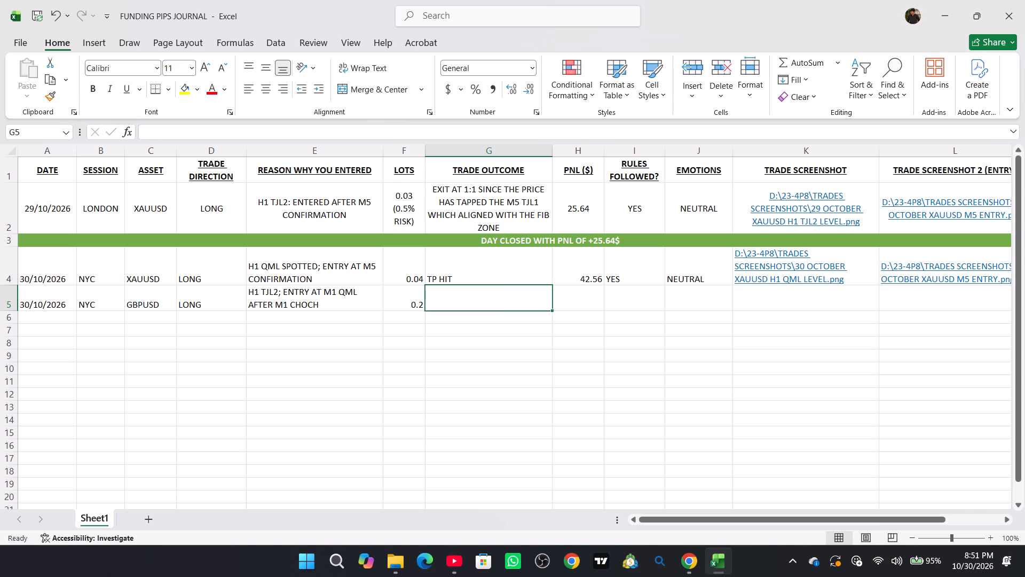
text(BE)
key(space)
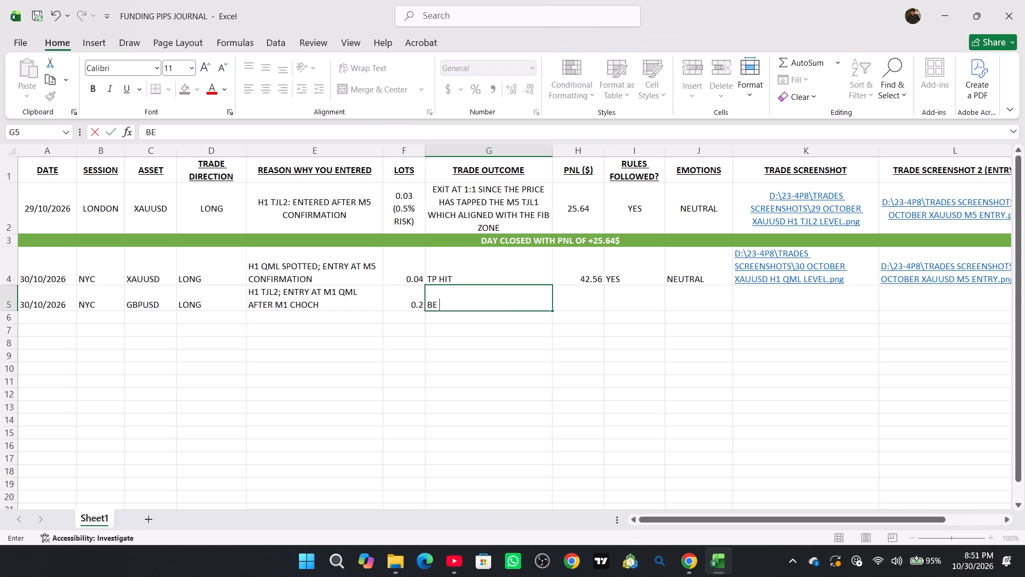
text(HT)
key(BackSpace)
text(IT)
key(Right)
Set the row 5 trade's PNL to 0.20, rules followed to YES and emotions to NEUTRAL.
text(0.20)
key(Right)
text(YES)
key(Right)
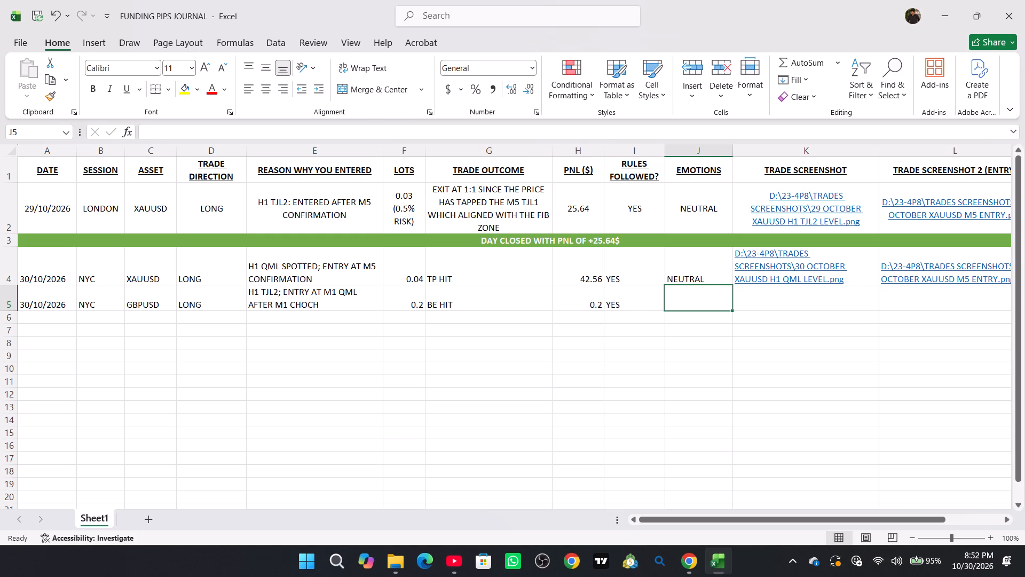
text(NEUTRAL)
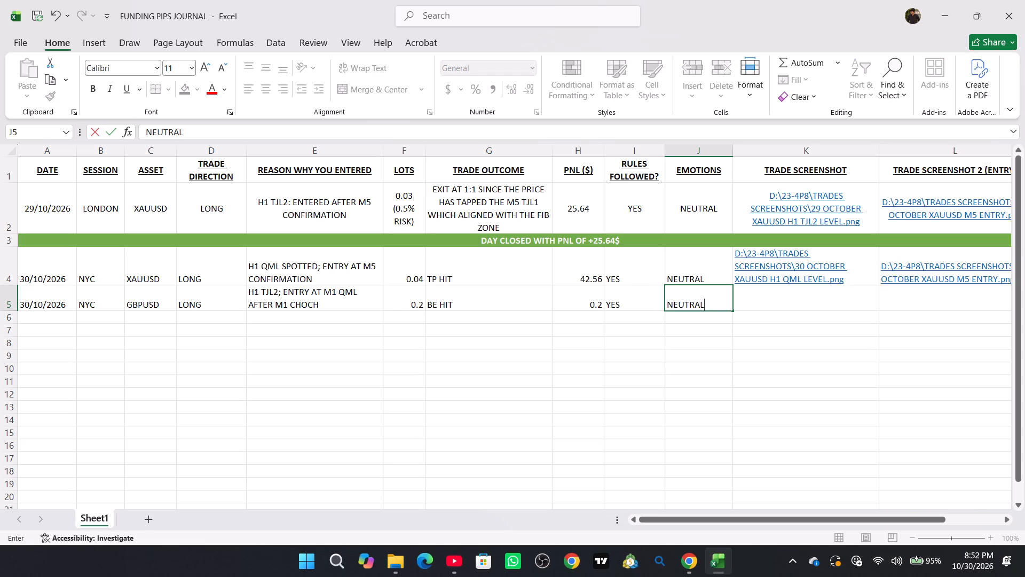
key(Right)
Link the row 5 trade screenshot cell to "30 OCTOBER GBPUSD H1 TJL2" in D:\23-4P8\TRADES SCREENSHOTS and wrap its text.
right_click(774, 298)
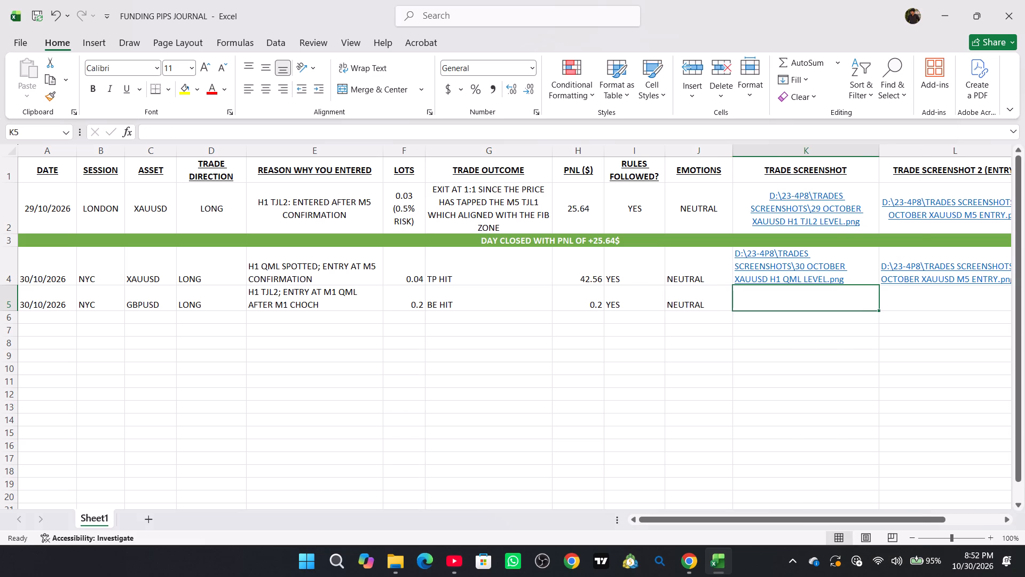
click(829, 517)
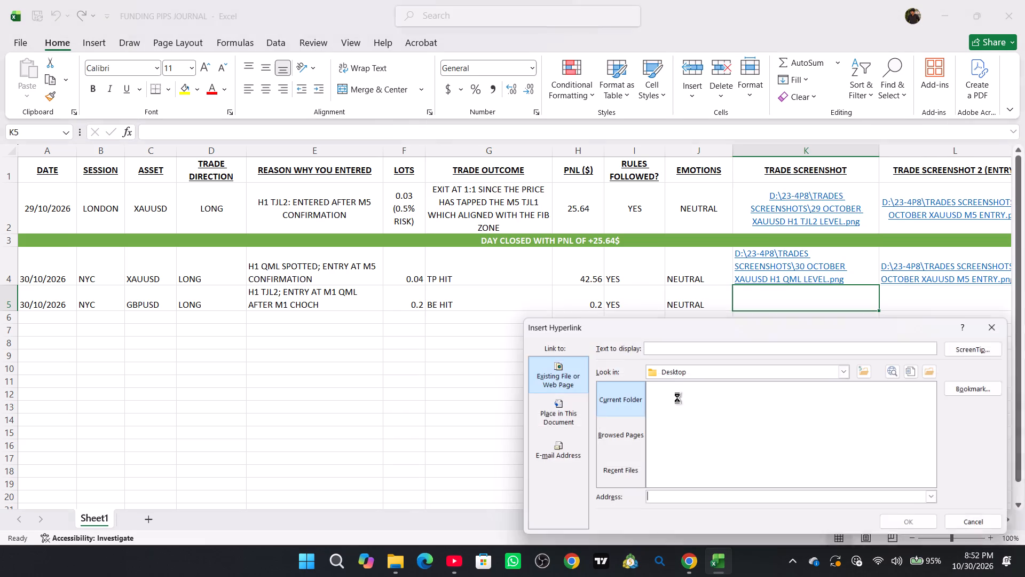
click(672, 371)
scroll(679, 403, up, 12)
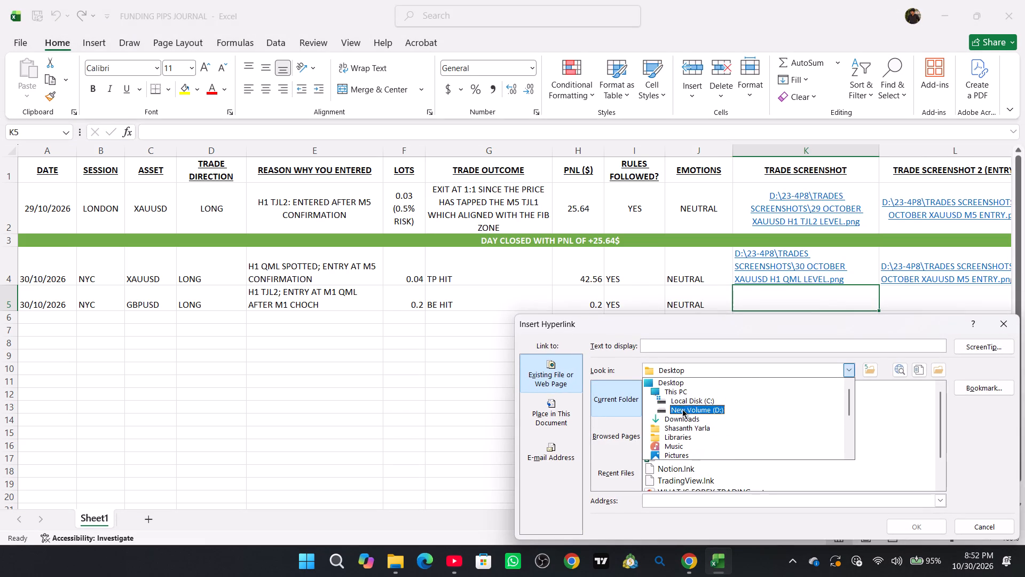
double_click(693, 410)
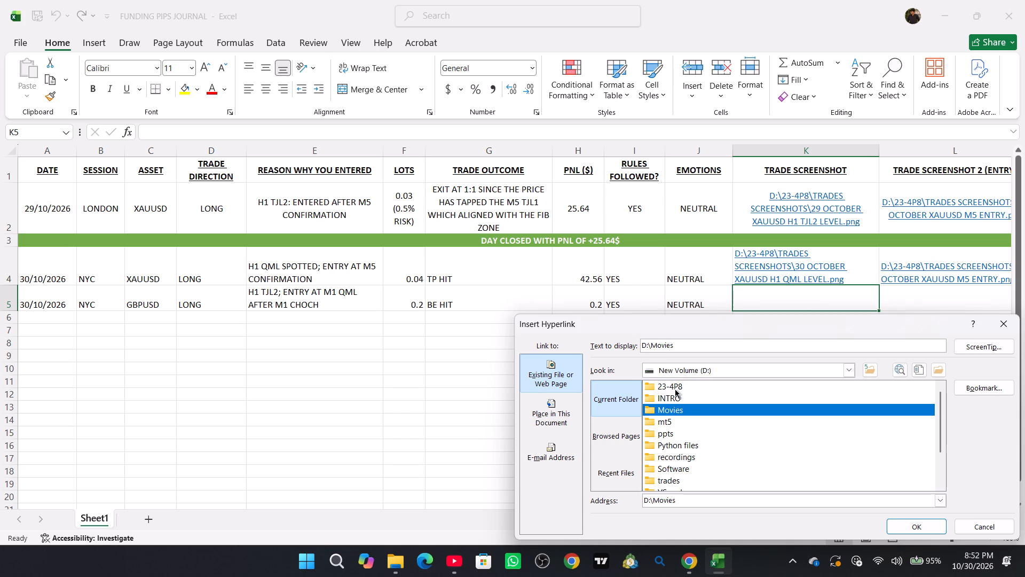
double_click(675, 389)
double_click(692, 443)
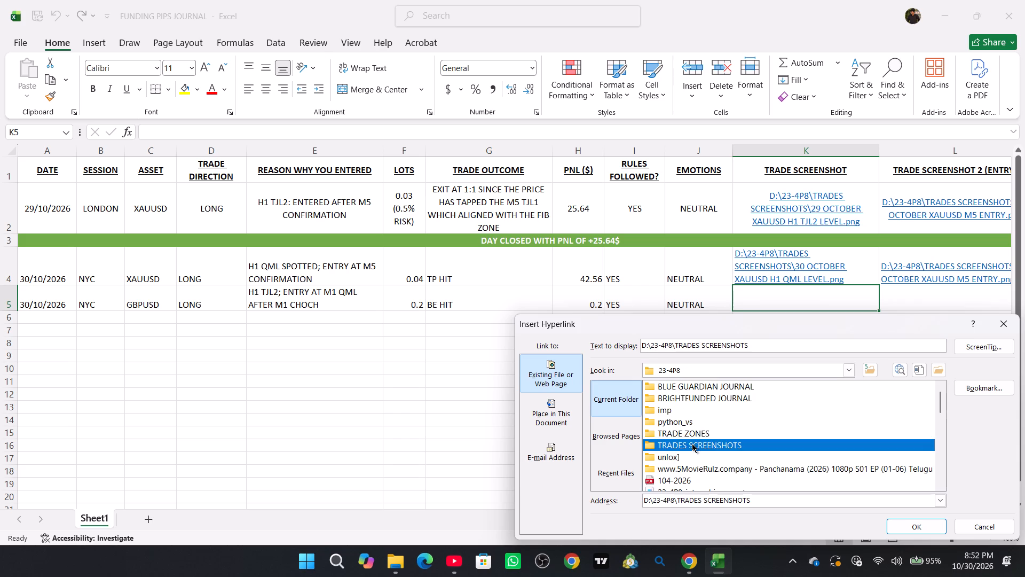
scroll(697, 422, down, 19)
scroll(697, 422, up, 3)
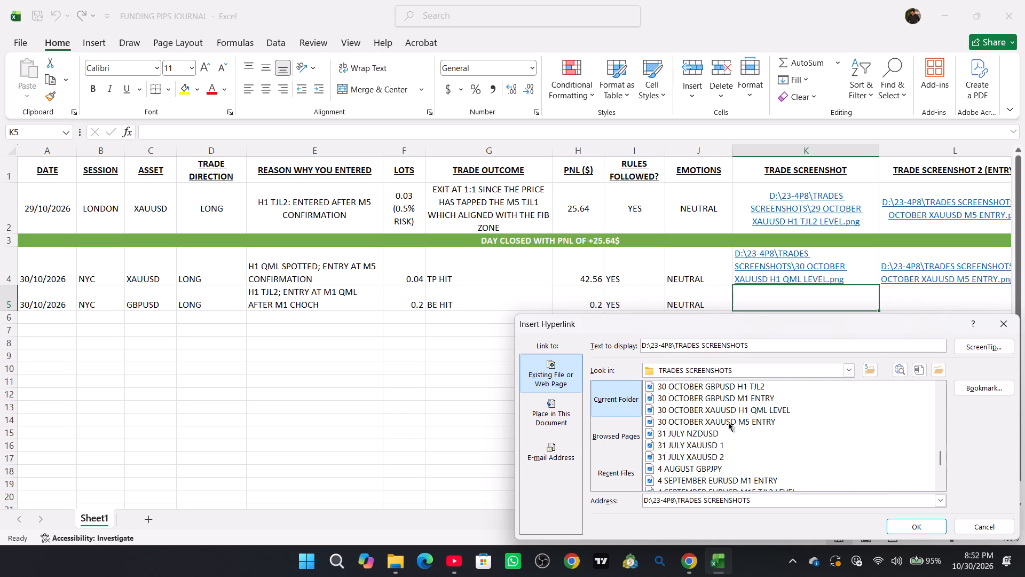
click(717, 387)
click(916, 524)
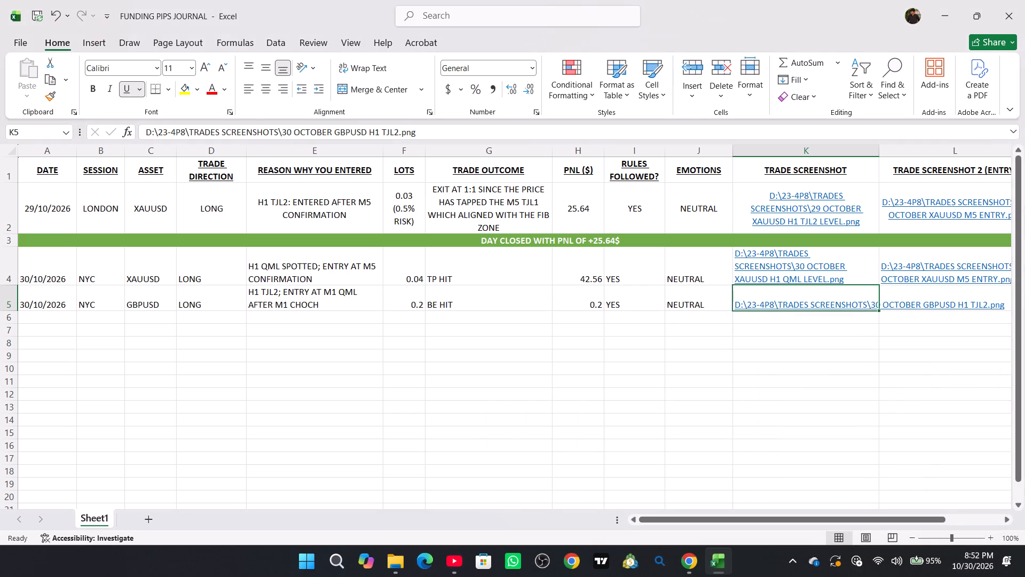
click(353, 58)
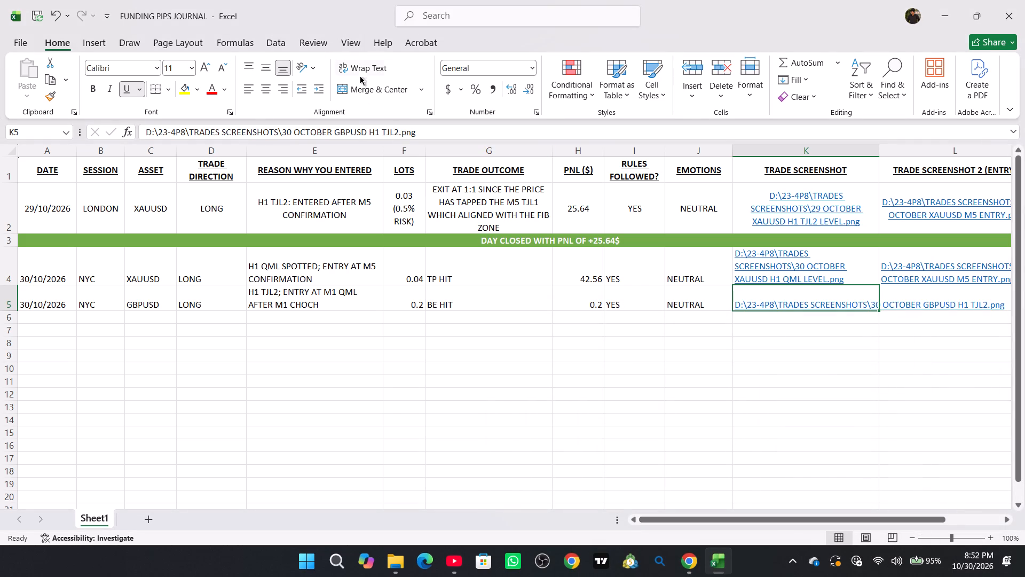
click(360, 70)
click(811, 393)
Link the row 5 entry screenshot cell to "30 OCTOBER GBPUSD M1 ENTRY" in D:\23-4P8\TRADES SCREENSHOTS and wrap its text.
right_click(923, 299)
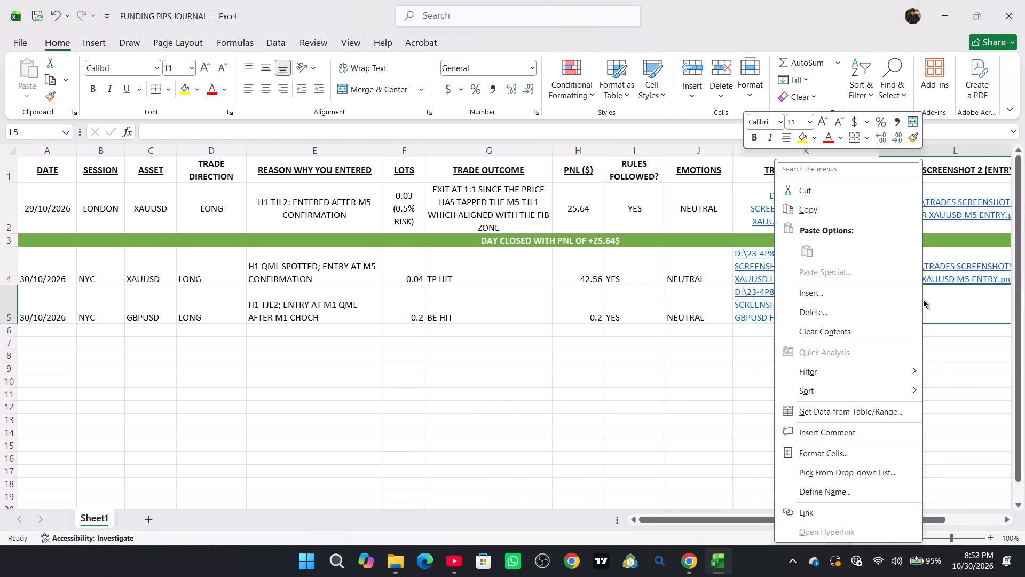
click(825, 512)
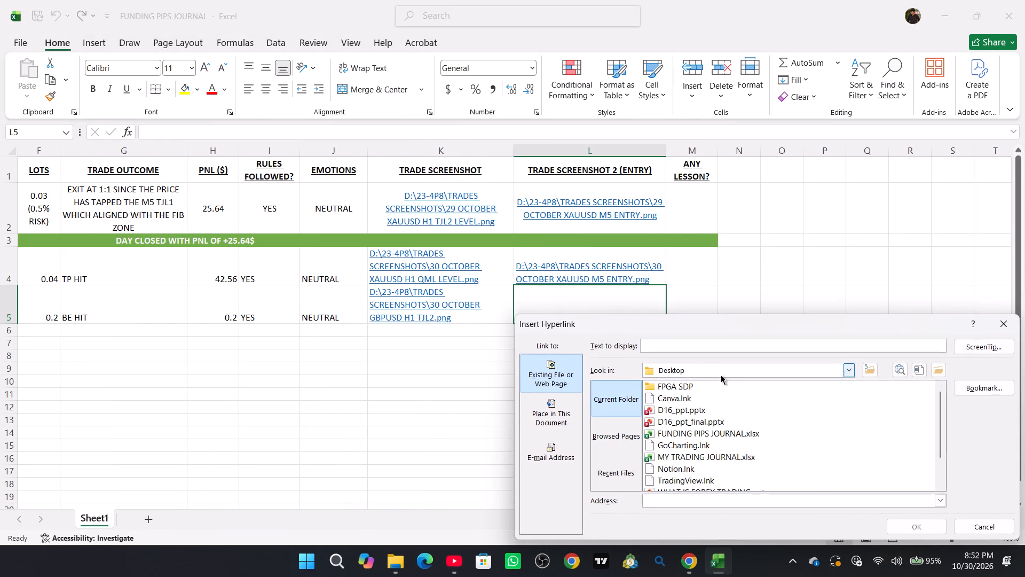
click(719, 367)
scroll(721, 400, up, 15)
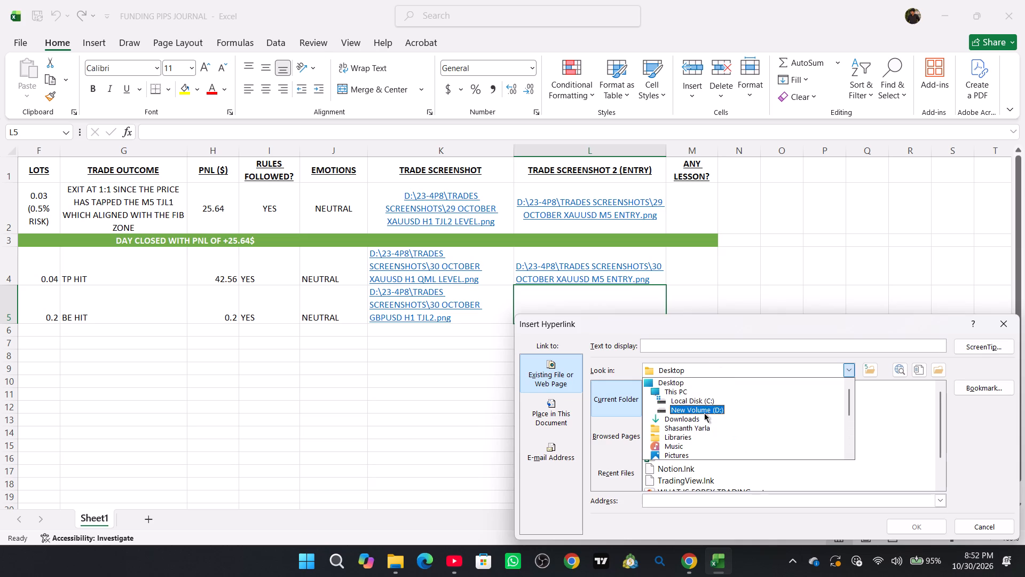
click(704, 413)
double_click(667, 384)
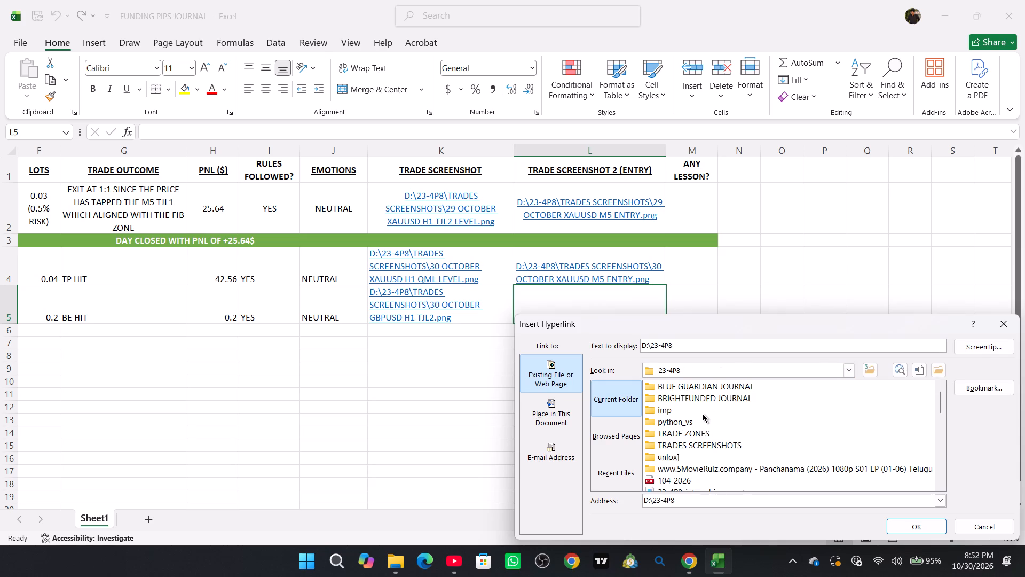
double_click(710, 443)
scroll(713, 436, down, 3)
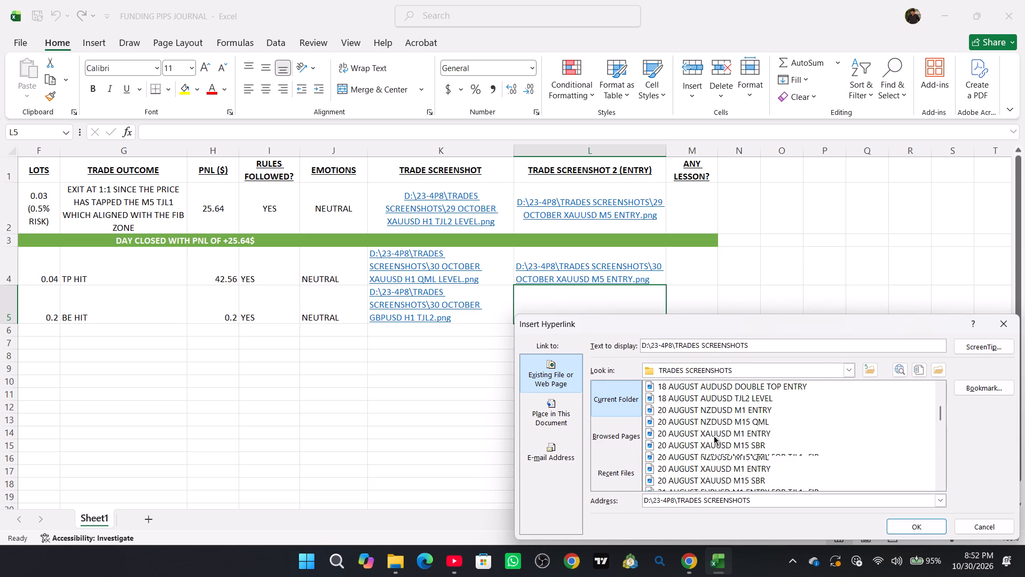
scroll(714, 436, down, 8)
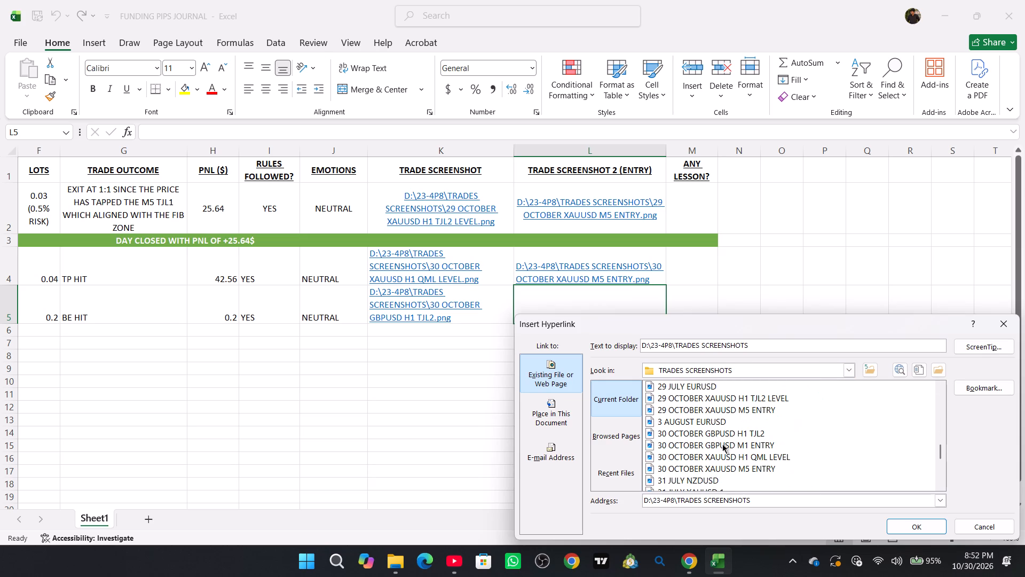
click(724, 440)
click(901, 526)
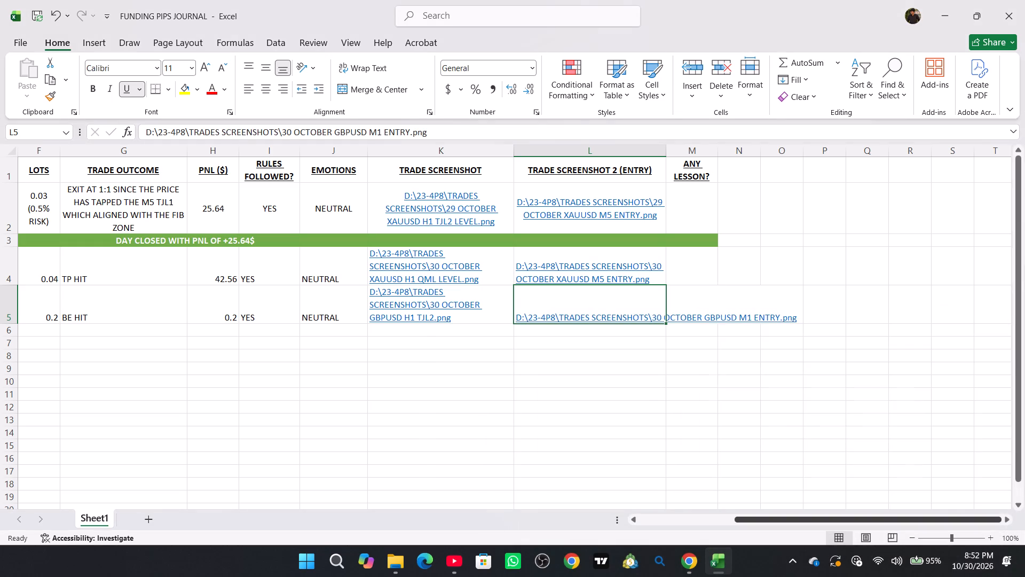
click(380, 67)
click(511, 379)
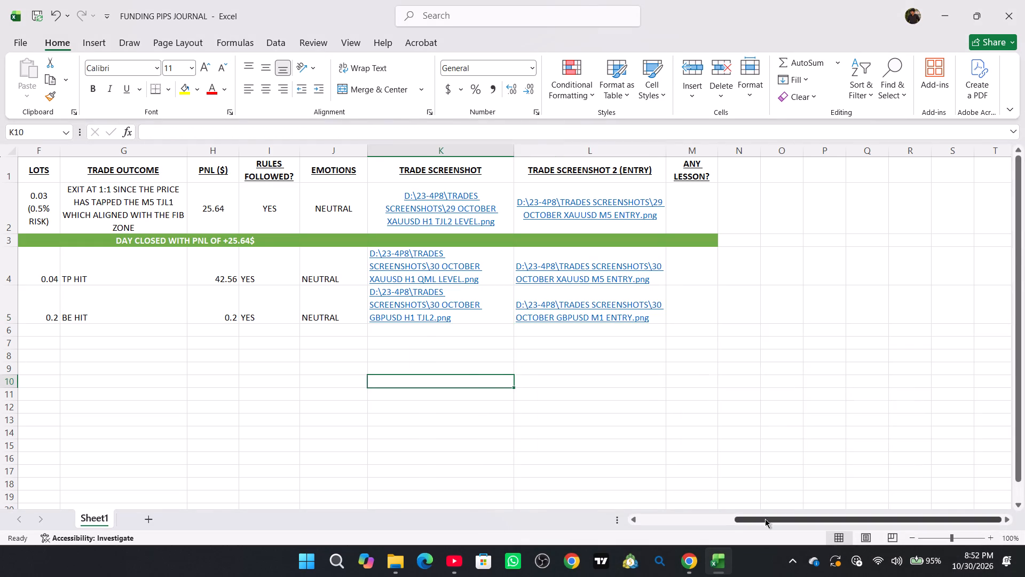
Centre the contents of both 30/10/2026 trade rows vertically and horizontally, from the date through the entry screenshot column.
drag(763, 519, 667, 512)
drag(34, 255, 957, 323)
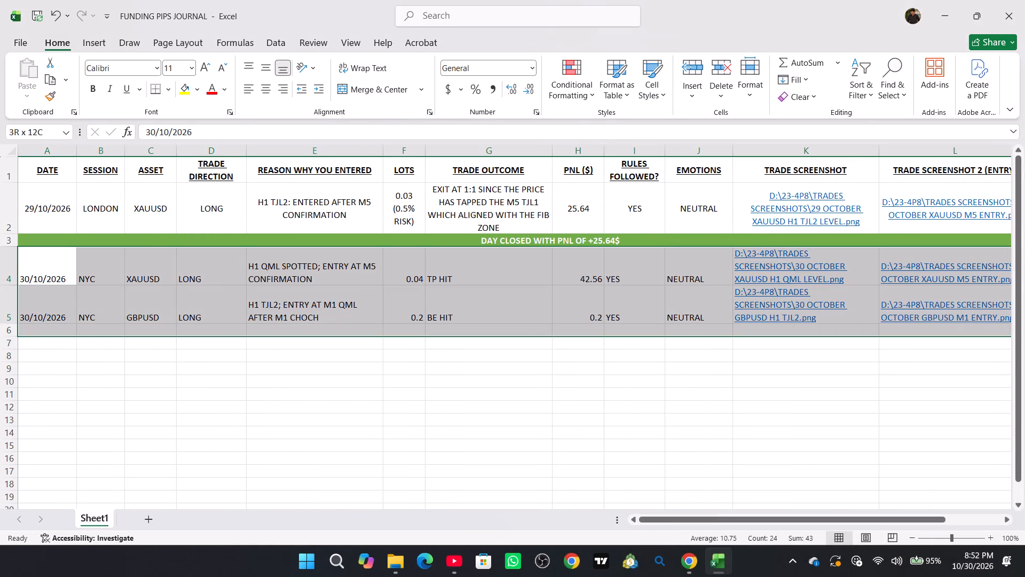
drag(957, 323, 959, 318)
click(265, 58)
click(265, 64)
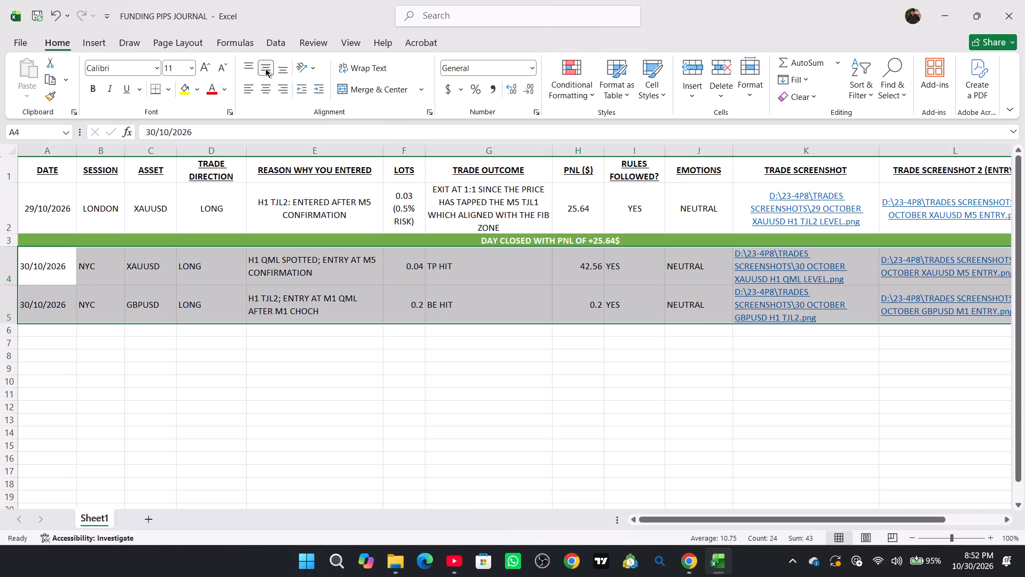
click(264, 85)
click(550, 404)
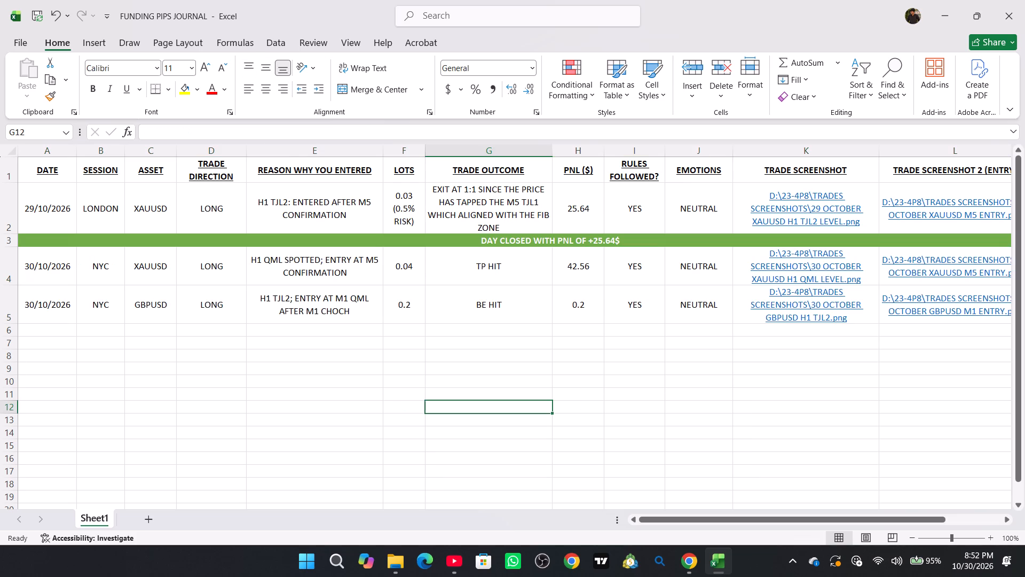
Merge and centre row 6 from column A to M and fill it with the same green as the row 3 banner.
drag(40, 331, 938, 321)
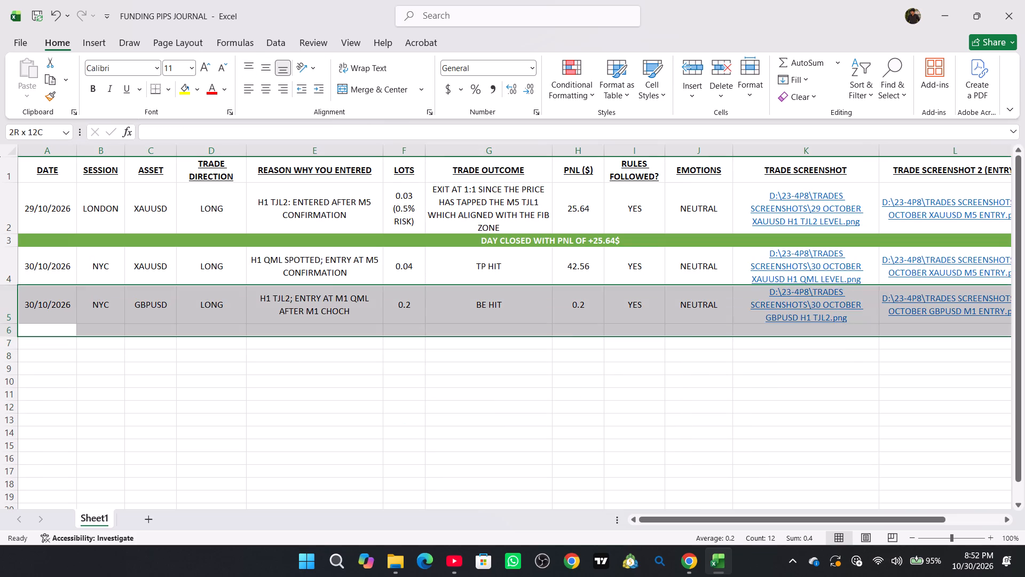
drag(938, 321, 904, 332)
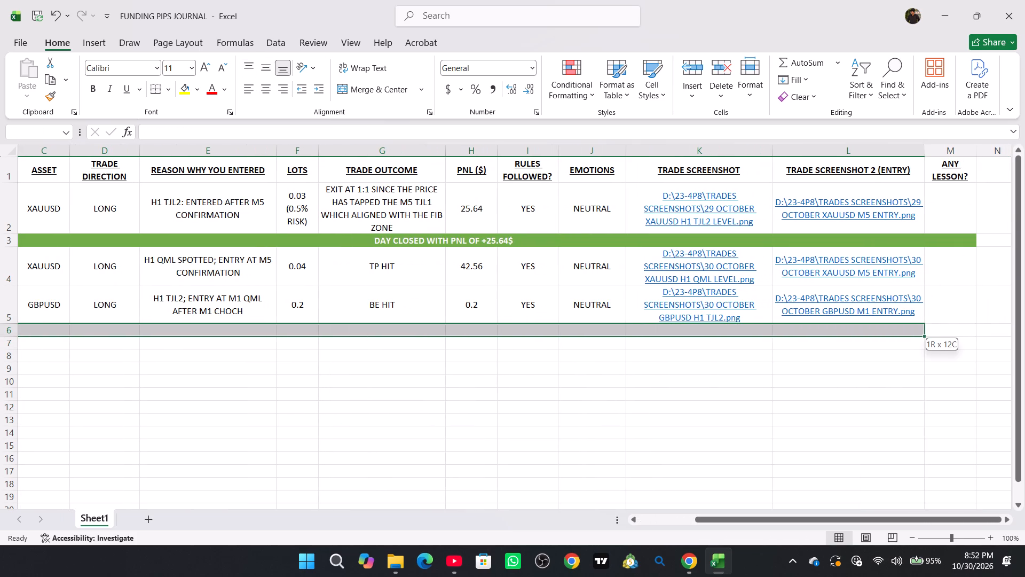
drag(904, 332, 940, 332)
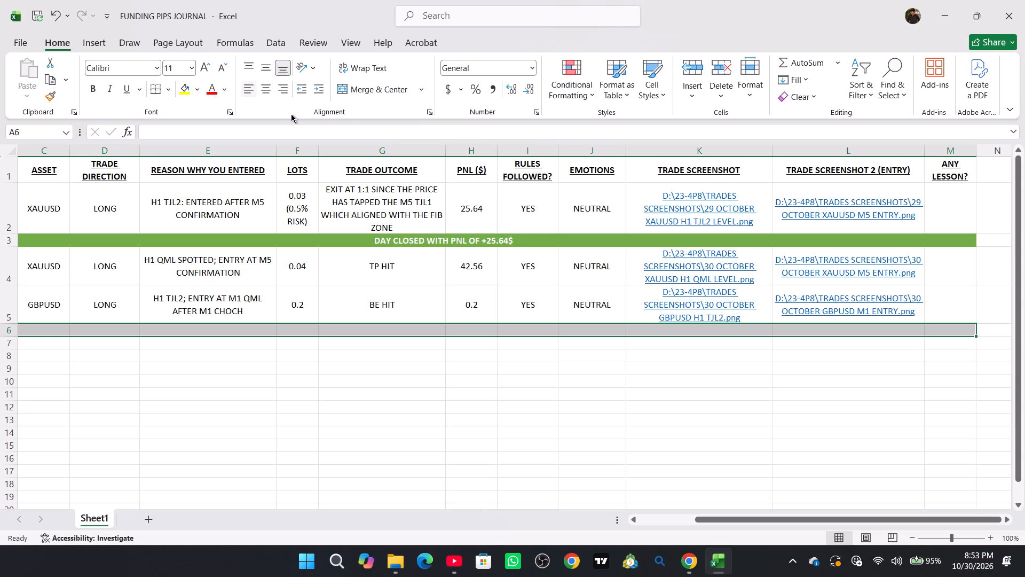
click(364, 88)
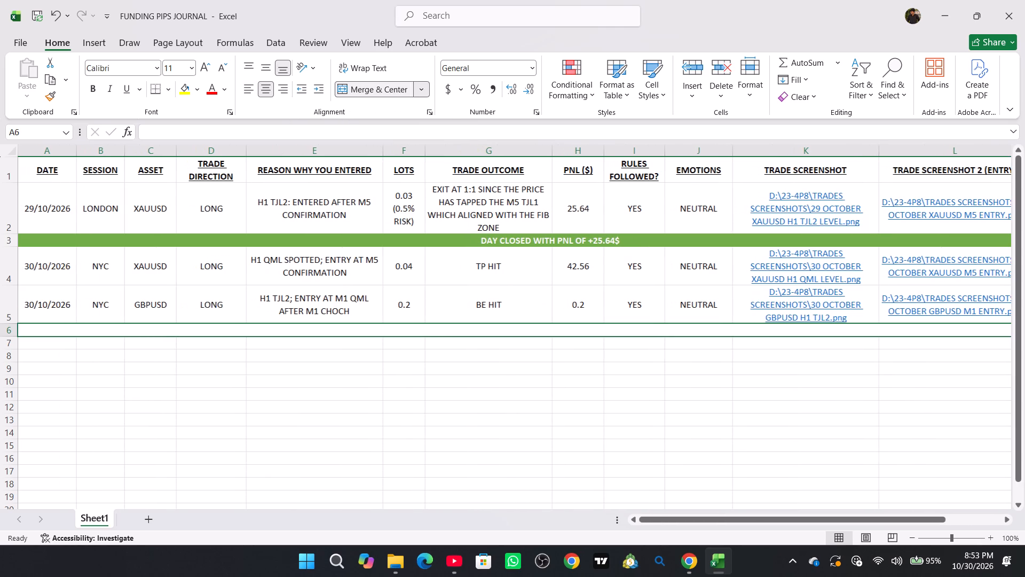
click(198, 89)
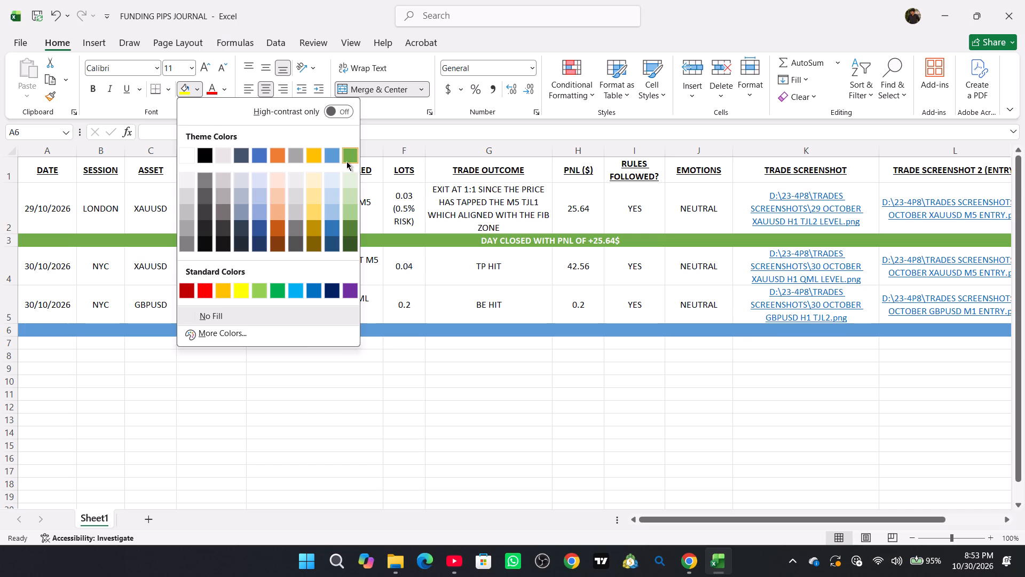
click(346, 161)
Enter "DAY CLOSED WITH PNL OF +42.76$" in the green row 6 banner.
double_click(500, 333)
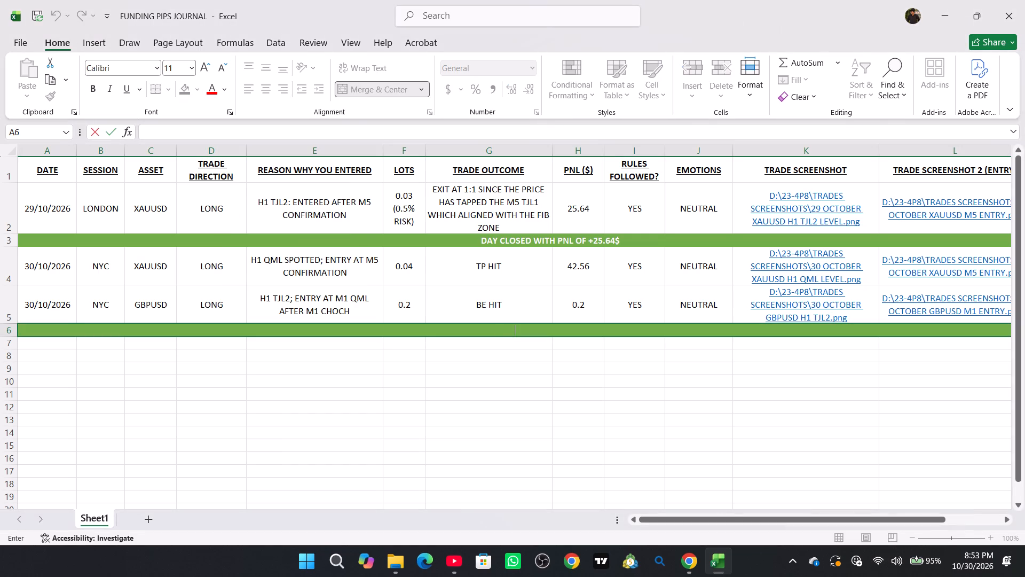
text(DAY CLO)
key(Right)
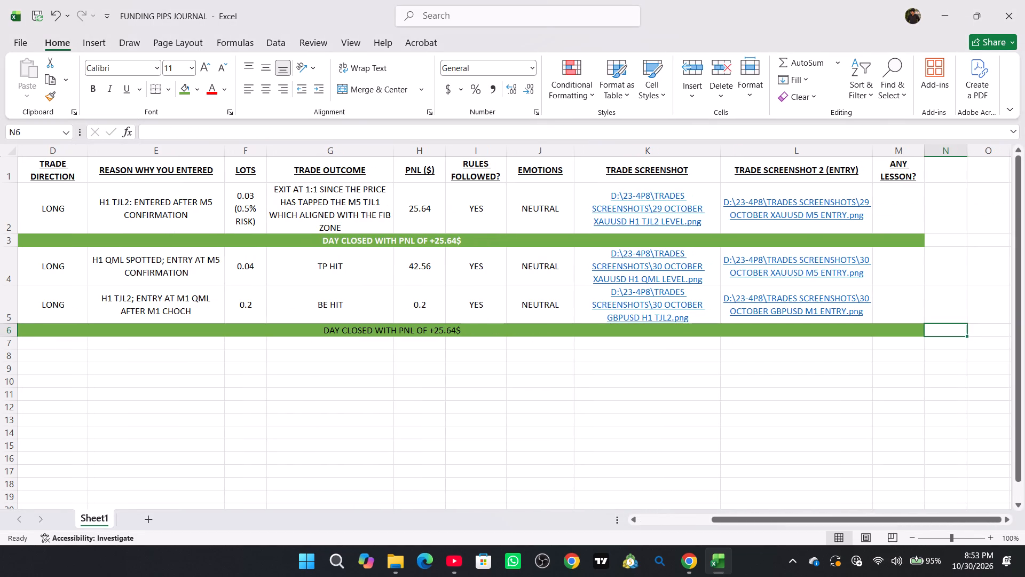
double_click(450, 331)
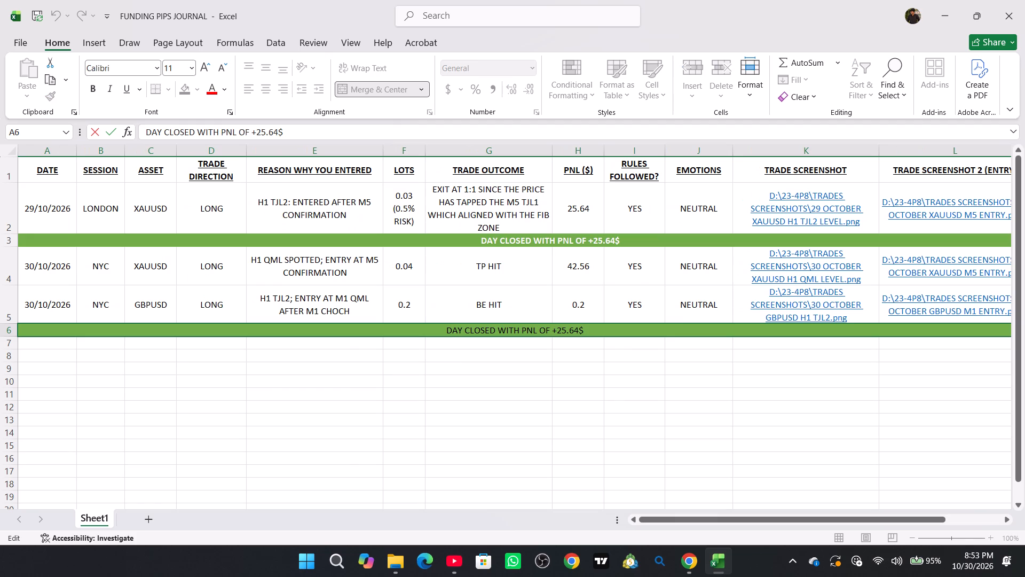
click(578, 331)
key(BackSpace)
key(BackSpace)
key(BackSpace)
key(BackSpace)
key(BackSpace)
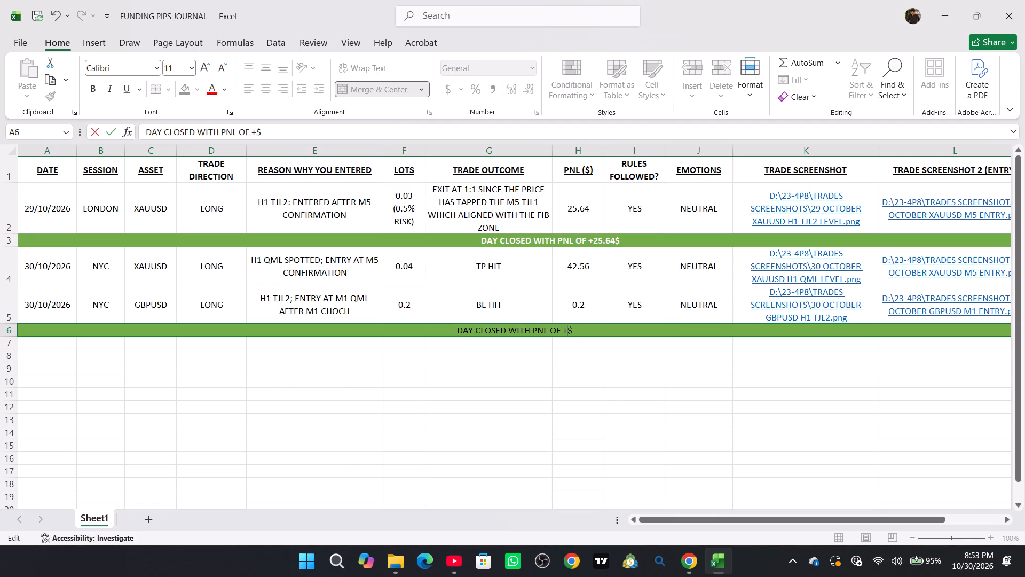
text(42)
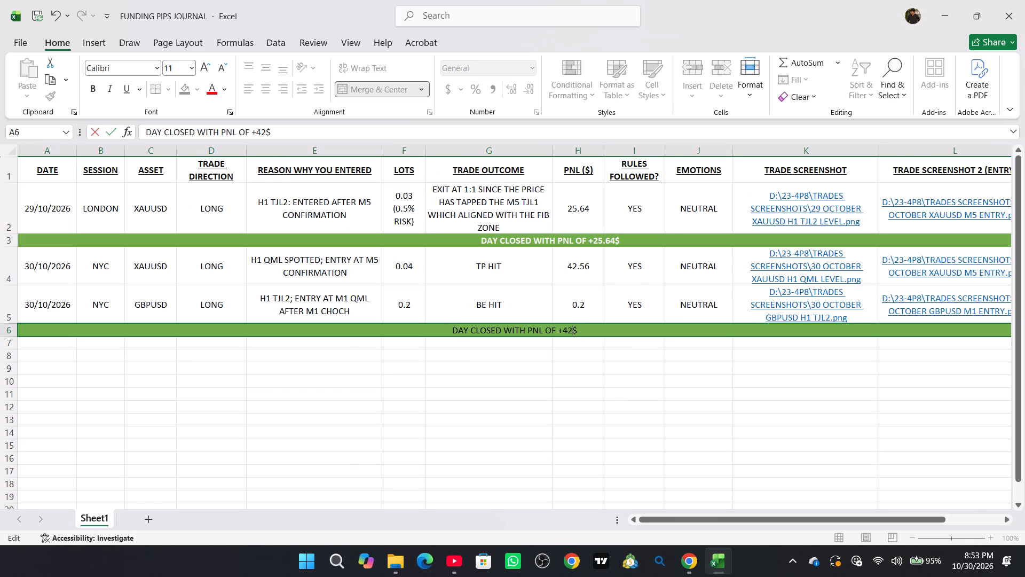
key(period)
text(76)
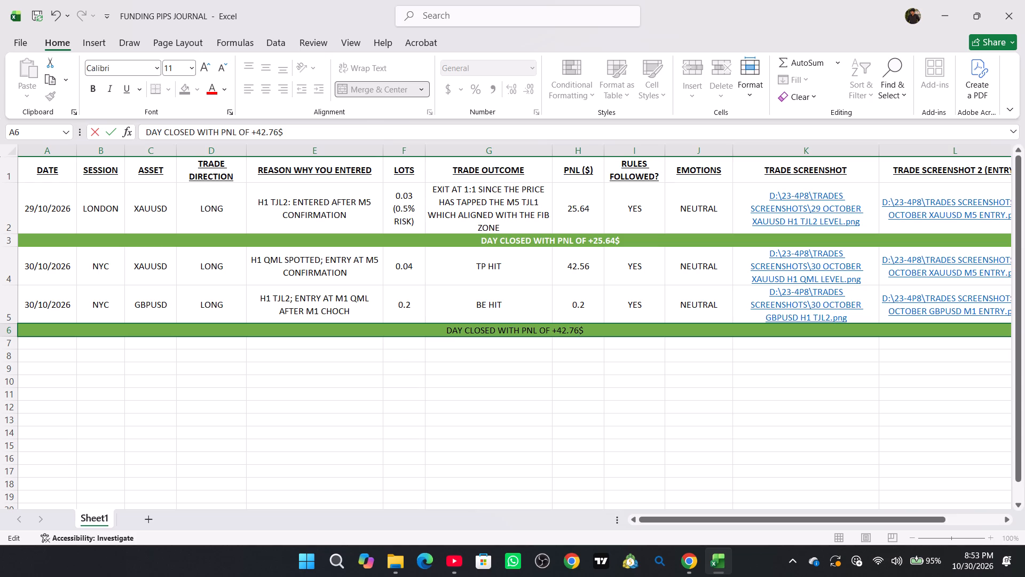
click(585, 400)
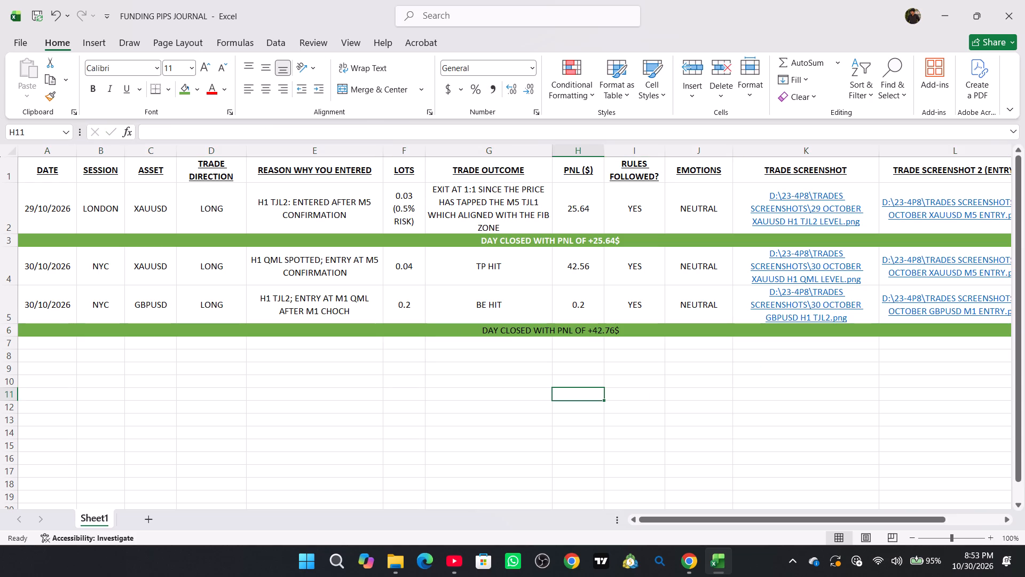
Merge and centre row 7 from column A to M and fill it with the same green as row 6.
drag(51, 345, 992, 324)
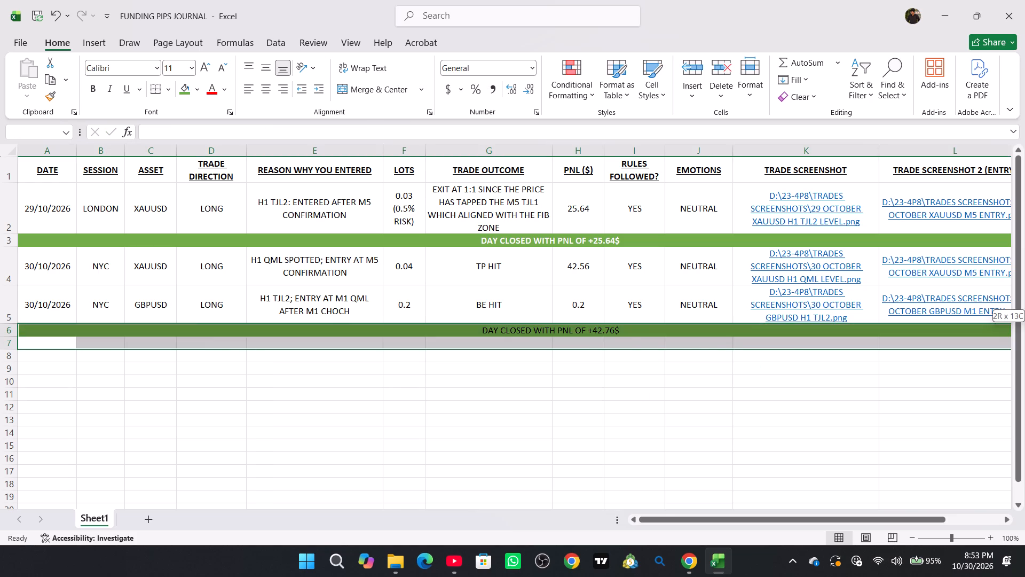
drag(992, 324, 822, 346)
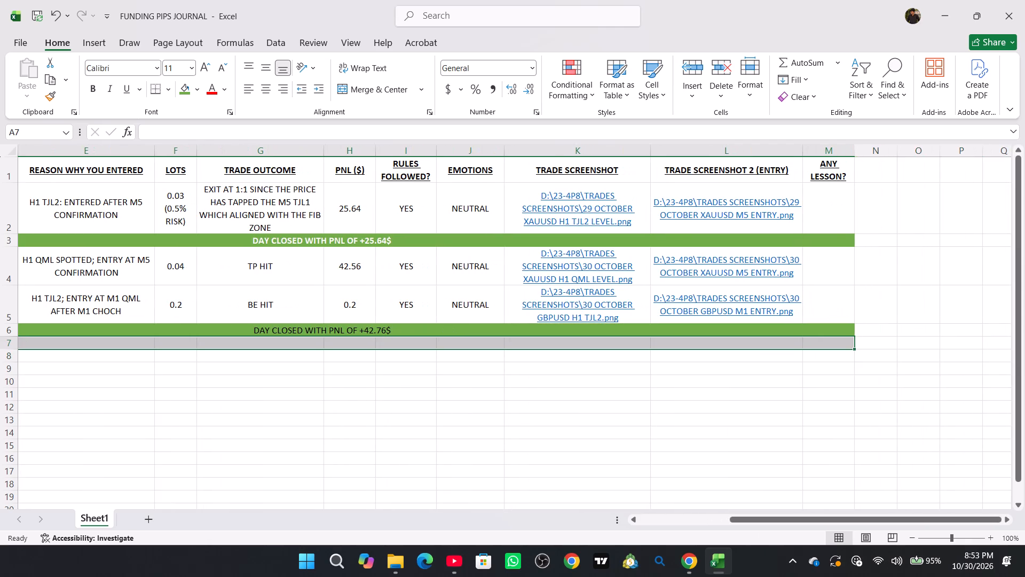
click(385, 89)
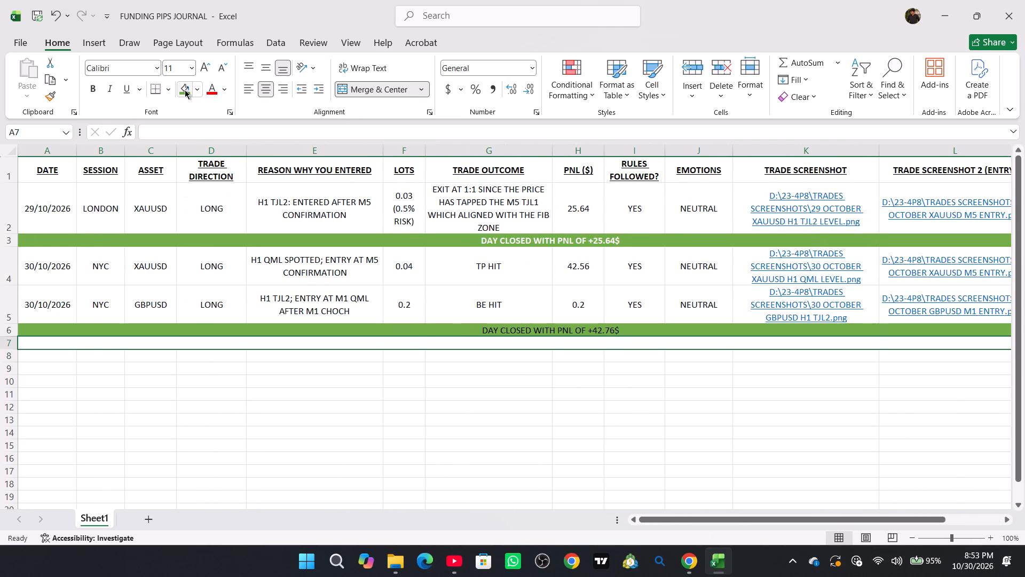
click(185, 89)
click(483, 399)
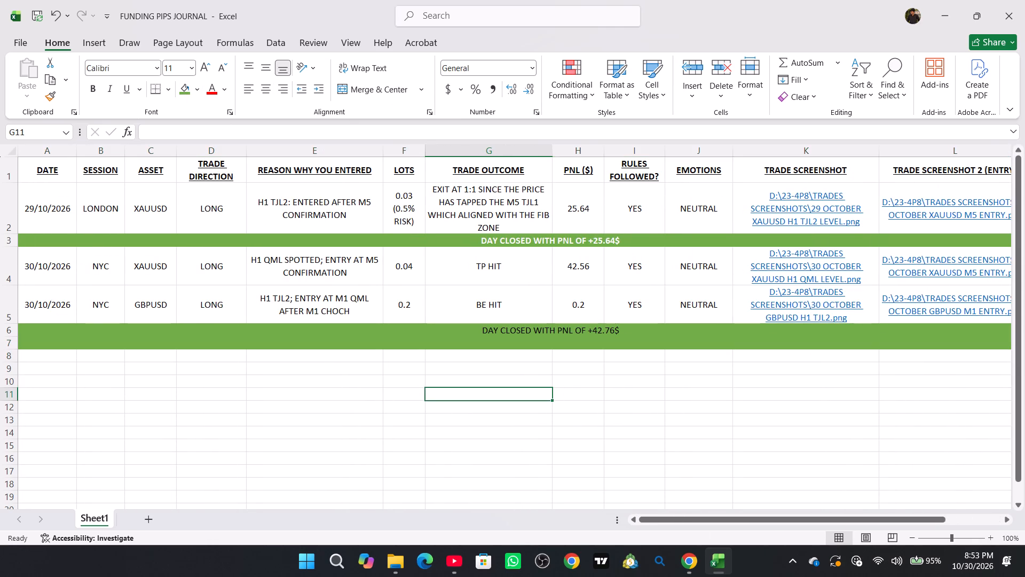
Enter "CURRENT BALANCE: 5068.40 $" in the merged row 7 banner.
double_click(499, 342)
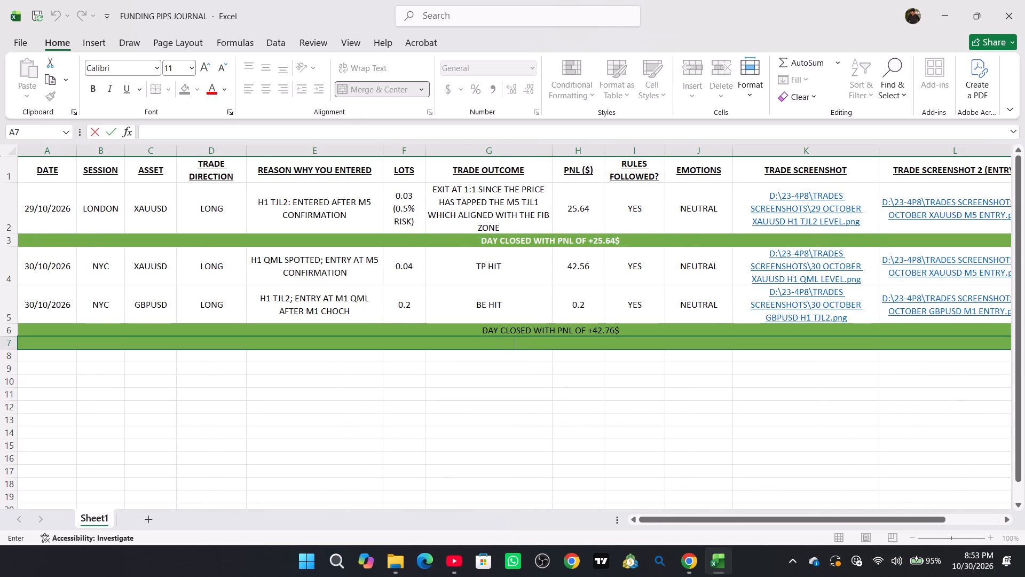
text(BALANCE)
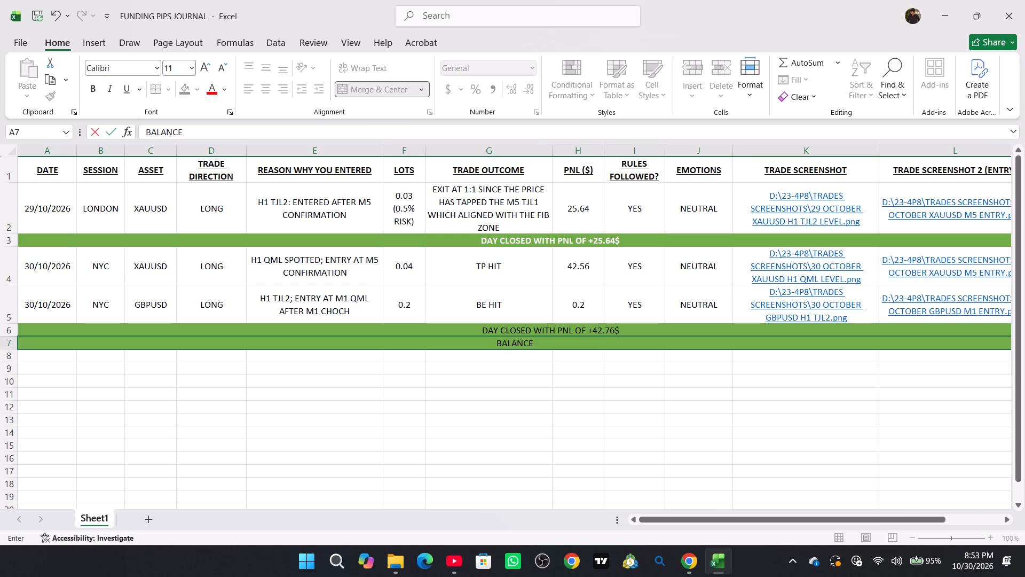
key(BackSpace)
key(BackSpace)
key(BackSpace)
key(BackSpace)
key(BackSpace)
key(BackSpace)
key(BackSpace)
text(CURRENT)
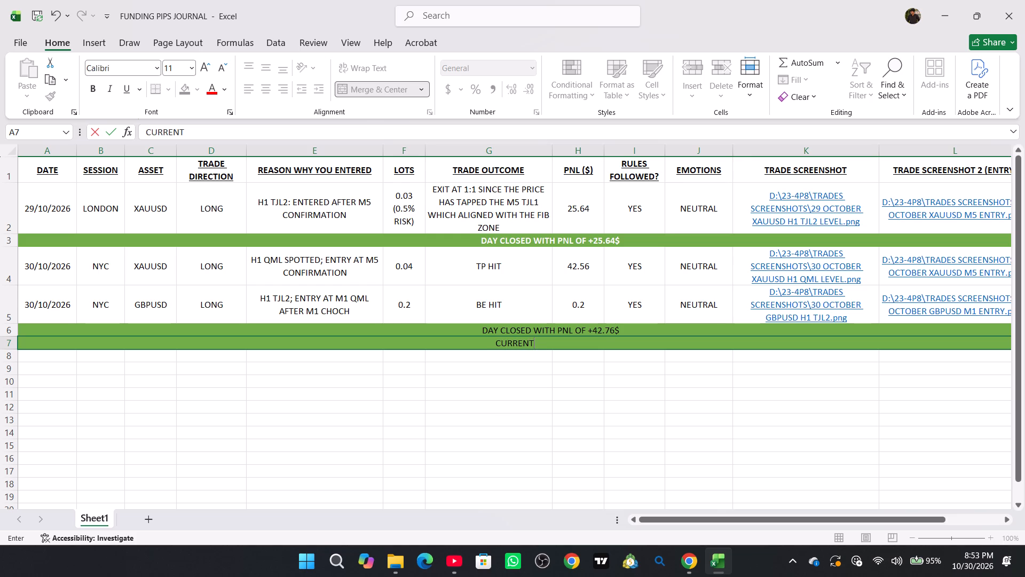
key(space)
text(BALANCE)
text(:)
key(space)
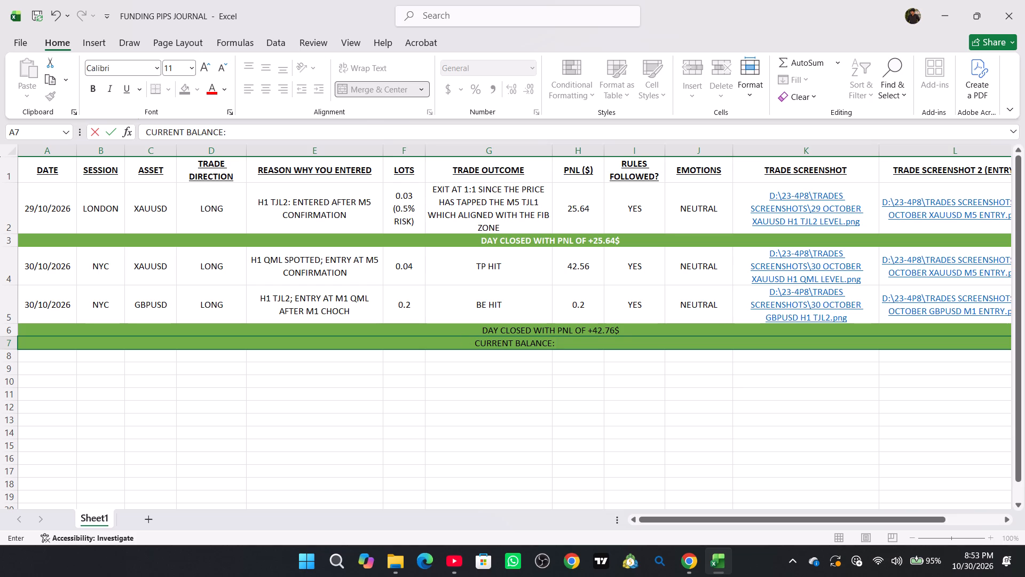
text(5068.40)
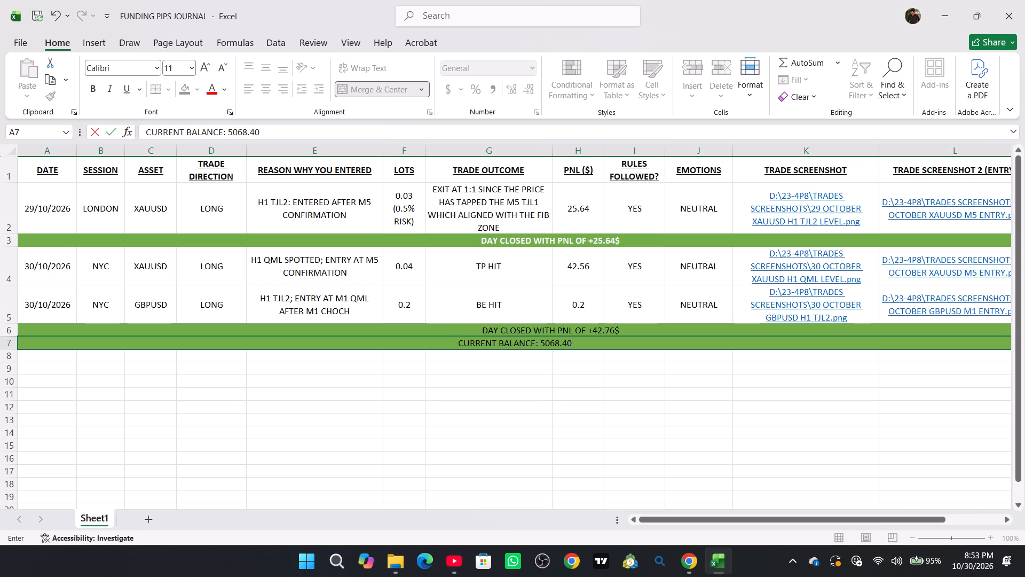
key(space)
key(shift+dollar)
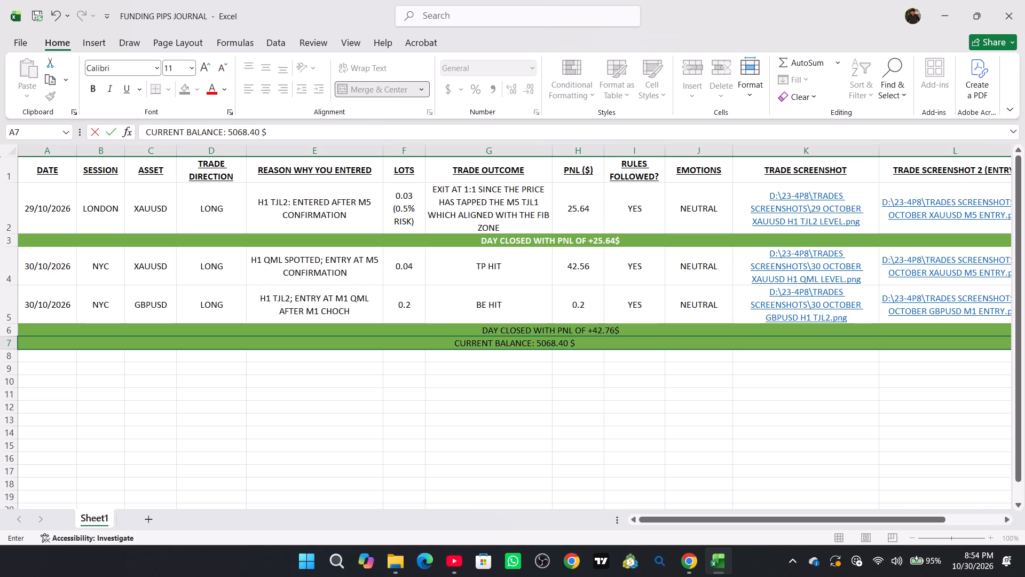
Make the current balance text in row 7 bold and white.
drag(453, 344, 580, 355)
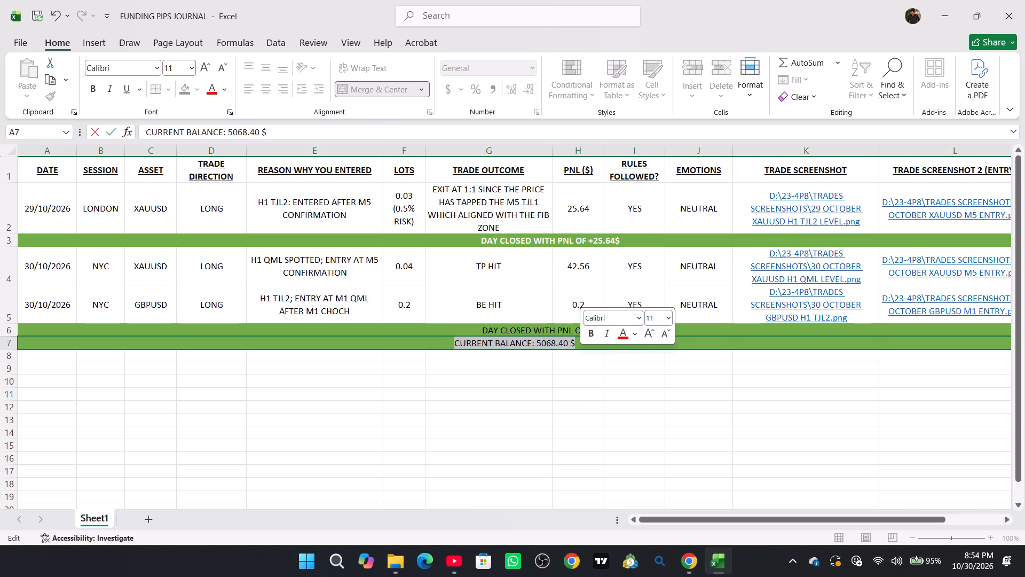
click(90, 86)
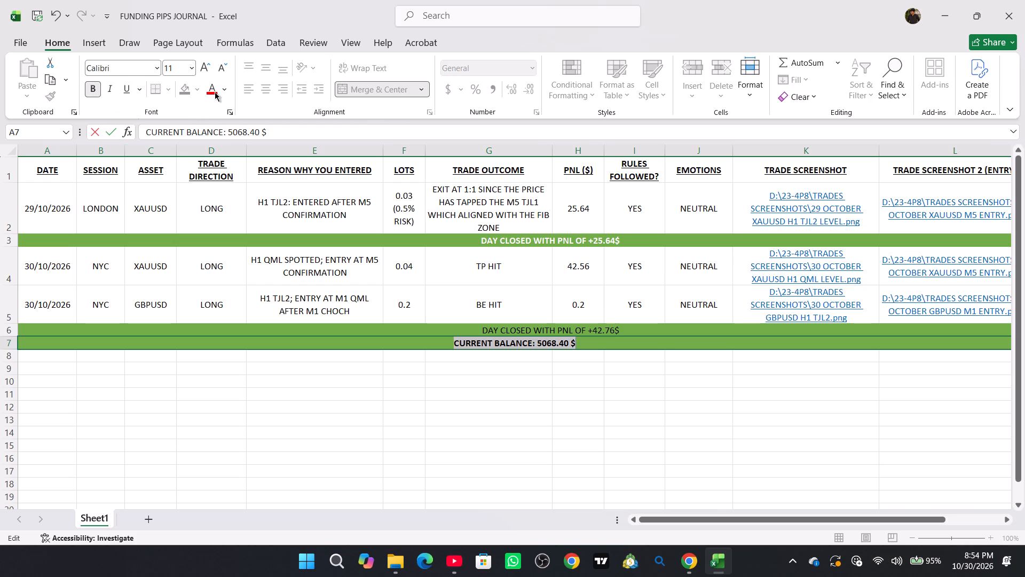
click(222, 87)
click(215, 173)
click(436, 423)
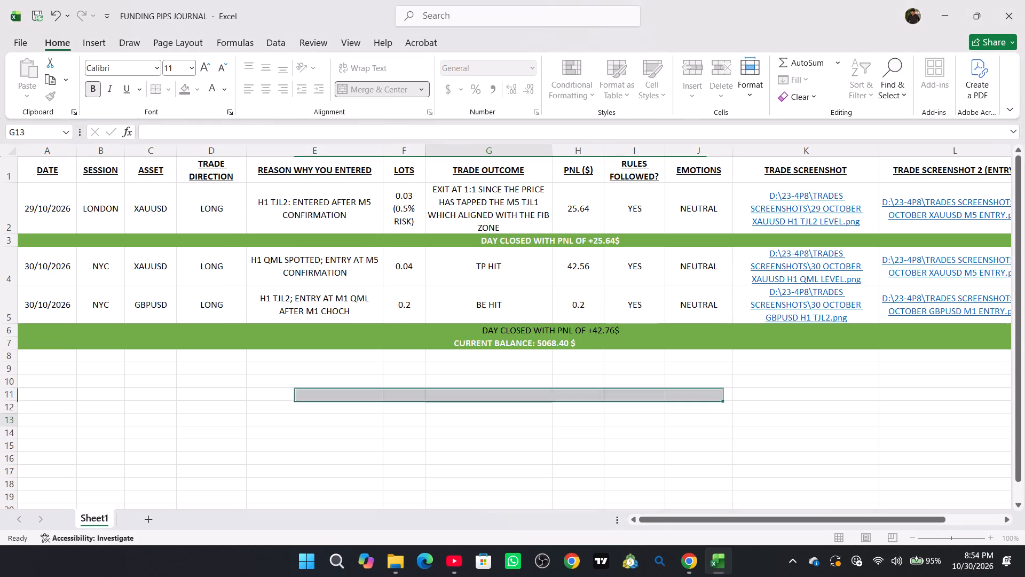
Change the fill of the row 7 current balance banner to a dark blue theme colour.
click(439, 344)
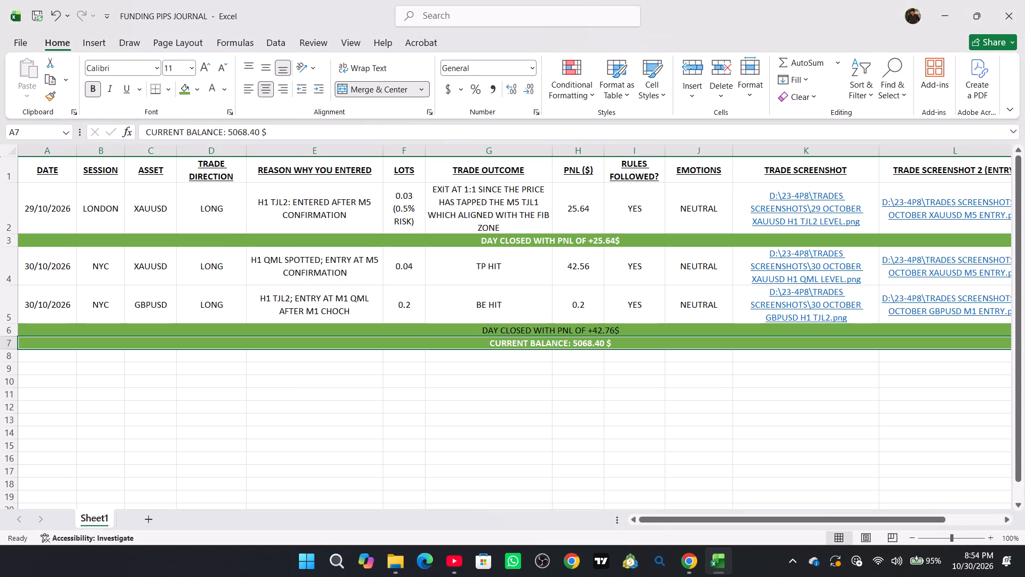
click(196, 90)
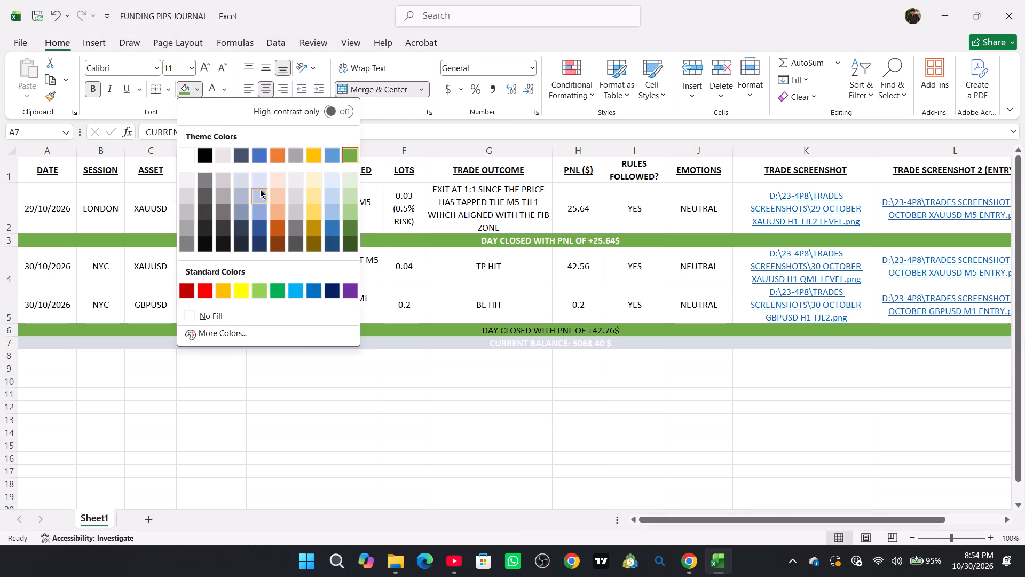
click(257, 235)
click(556, 407)
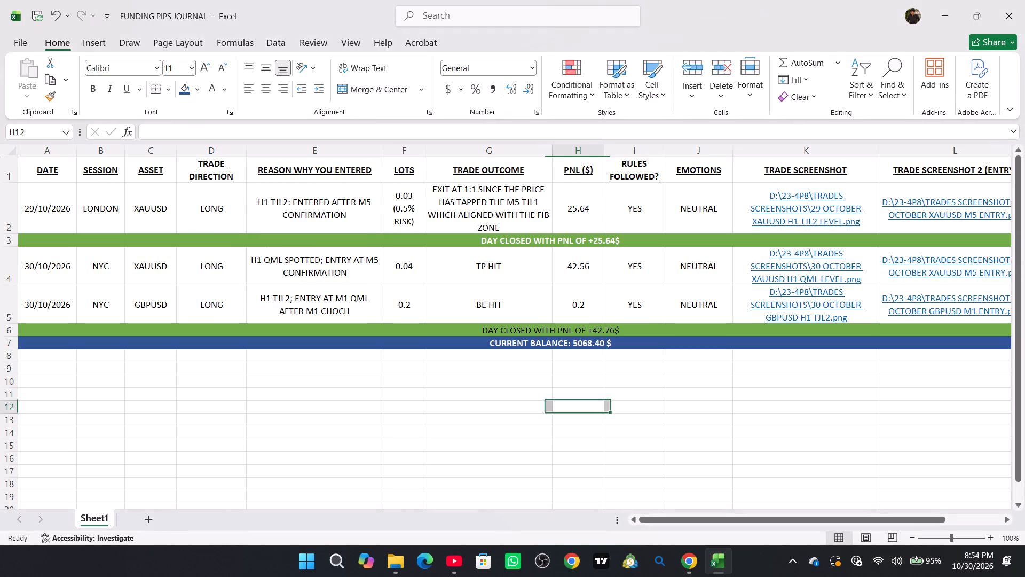
Make the row 6 day-close PNL text bold and white to match the row 3 banner.
double_click(488, 332)
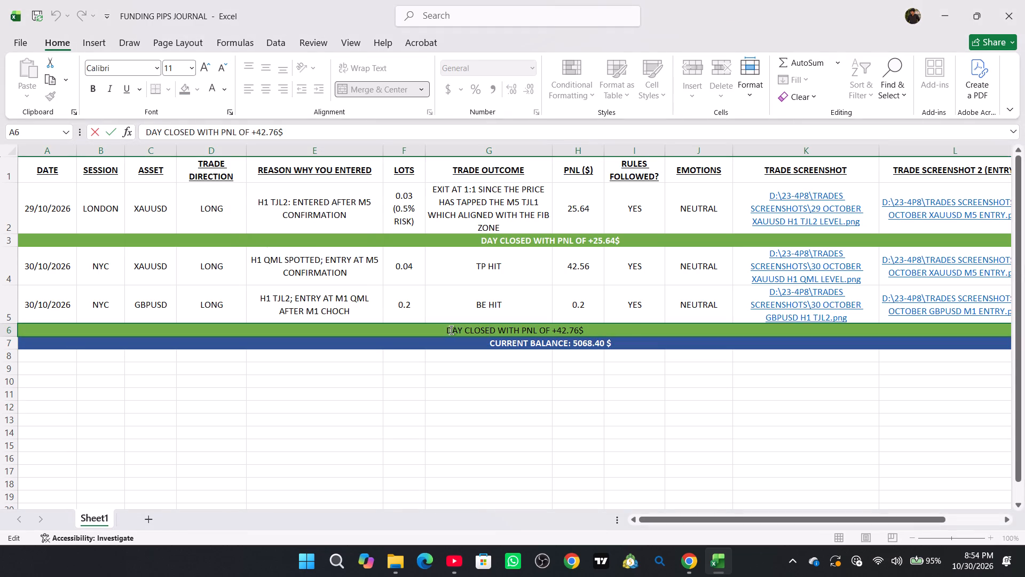
drag(448, 329, 581, 336)
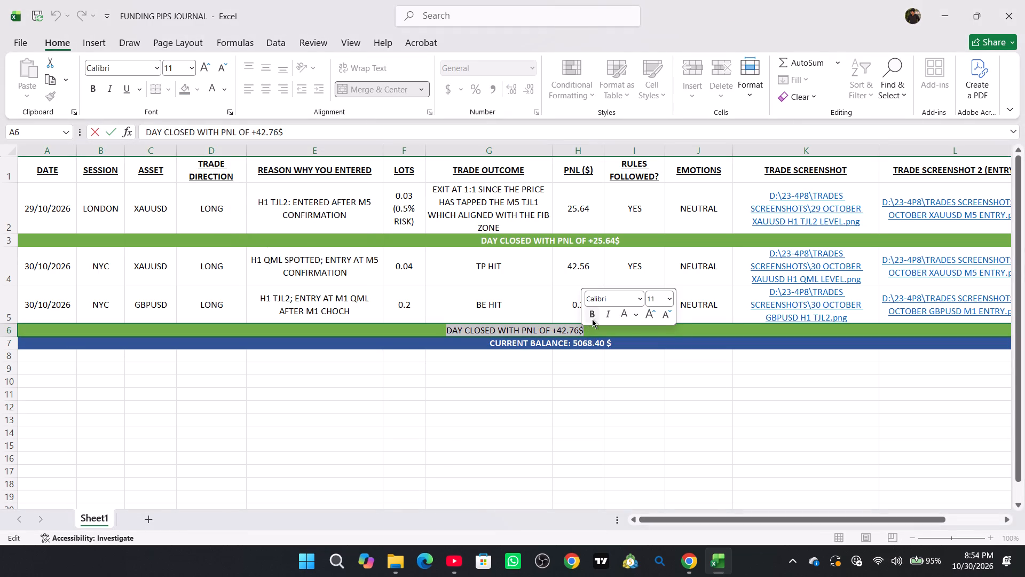
click(592, 318)
click(207, 89)
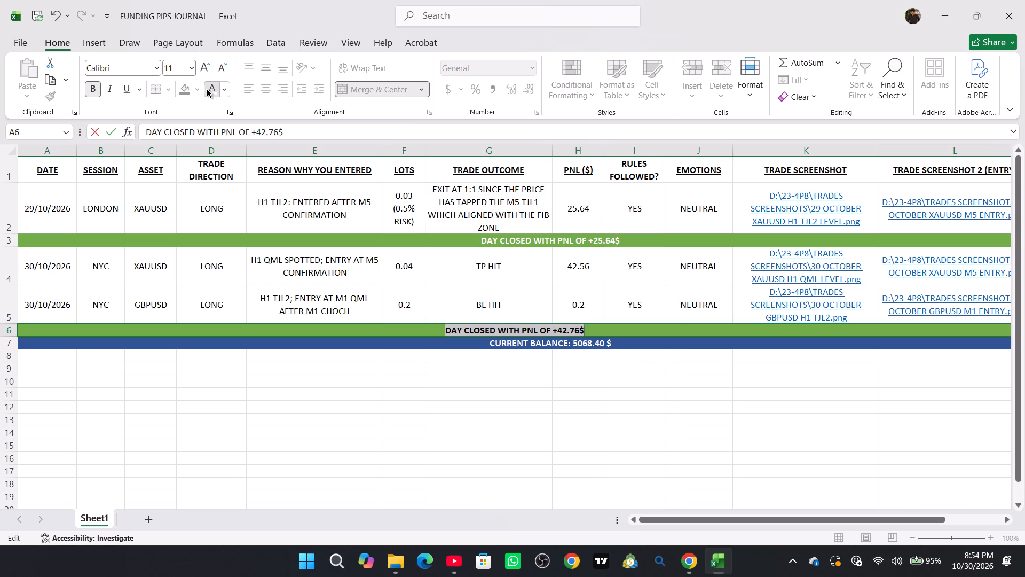
click(495, 403)
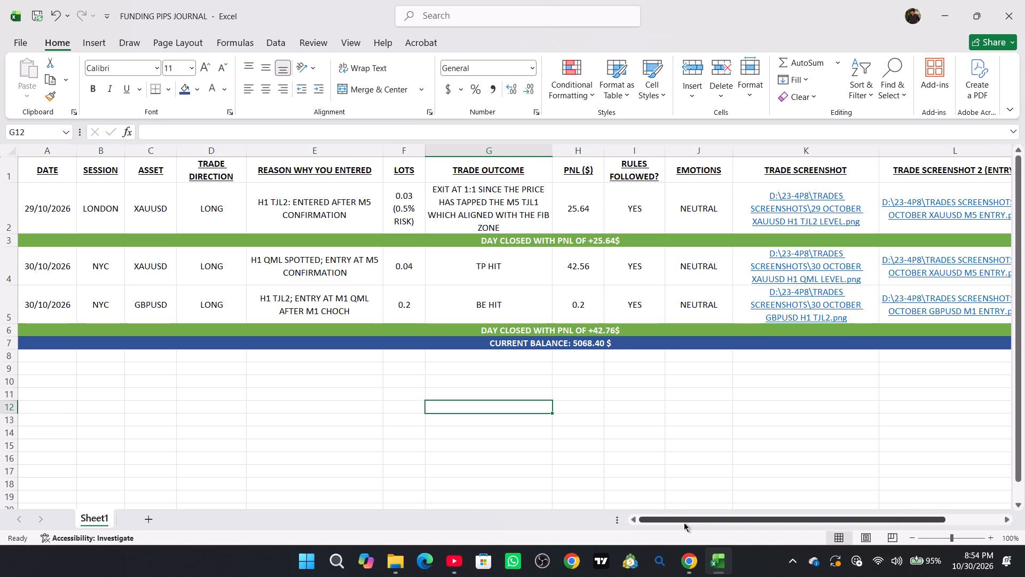
Save the FUNDING PIPS JOURNAL workbook and close it.
drag(674, 521, 830, 526)
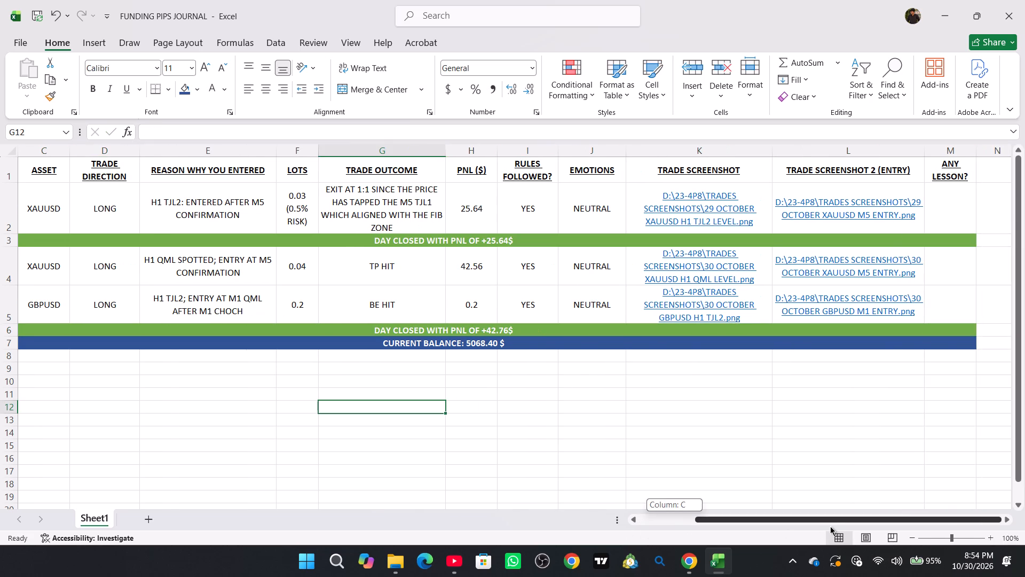
drag(830, 526, 828, 526)
drag(828, 526, 587, 529)
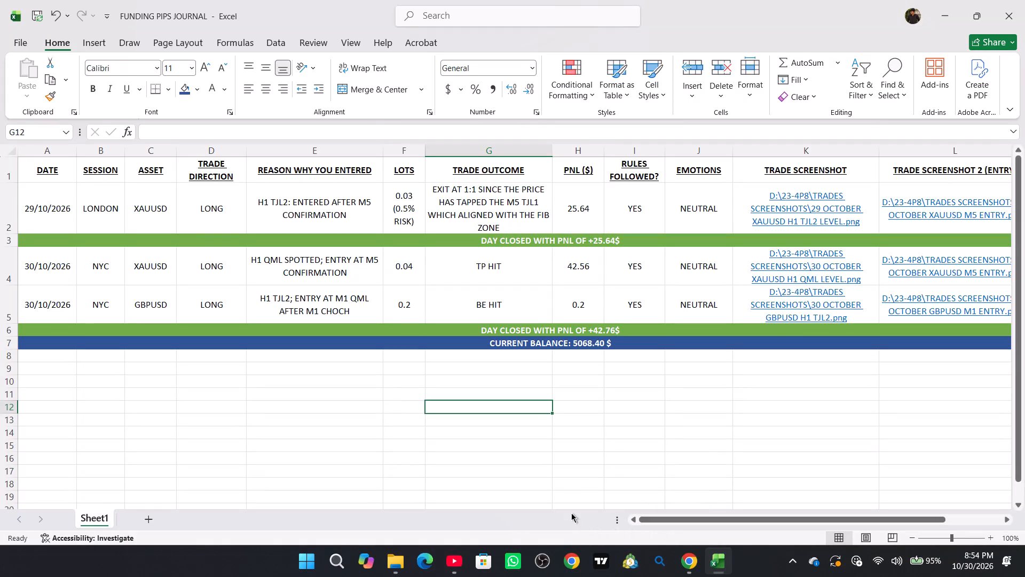
key(ctrl+s)
click(1002, 13)
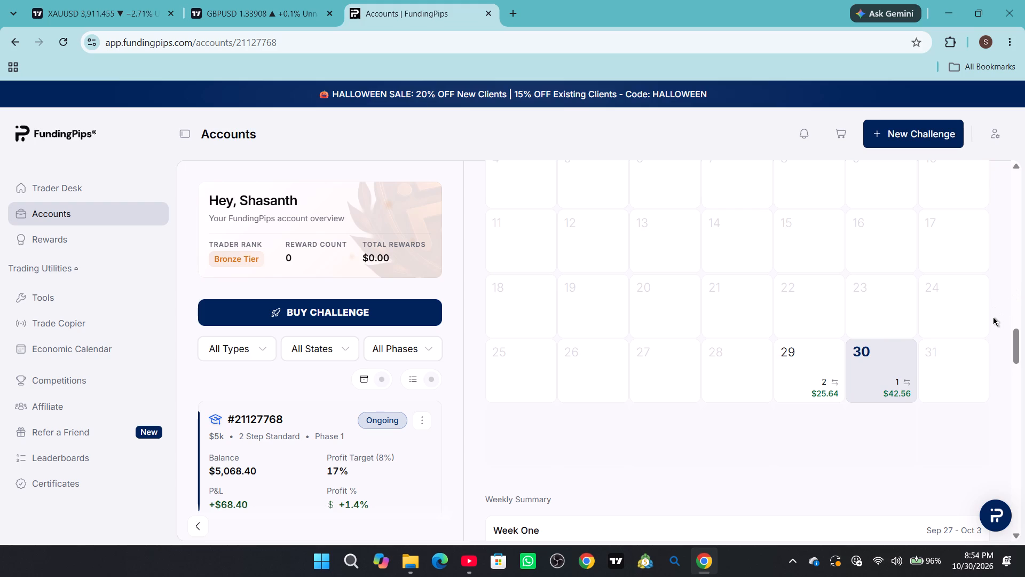
Close the browser window showing the FundingPips account.
click(1007, 19)
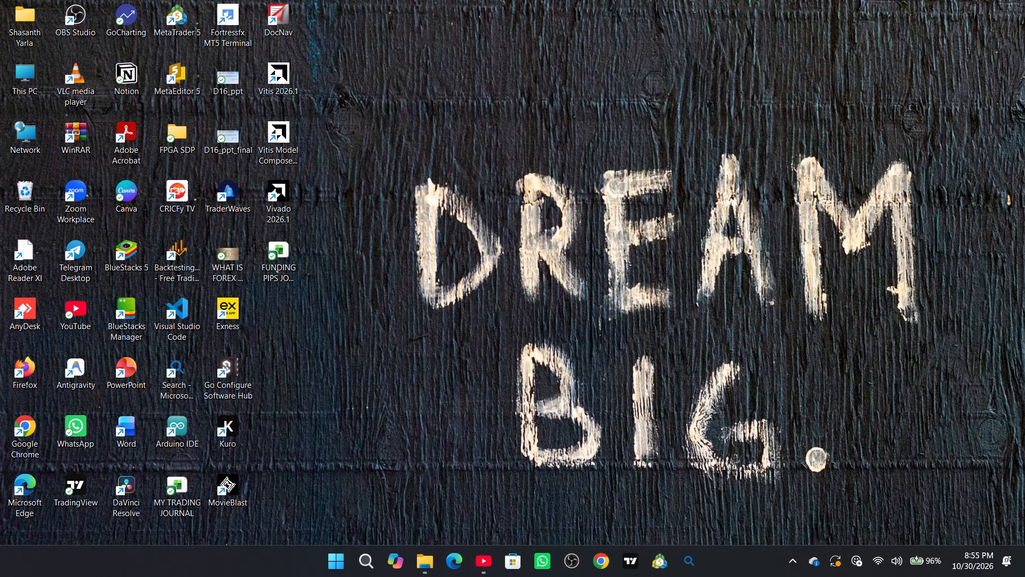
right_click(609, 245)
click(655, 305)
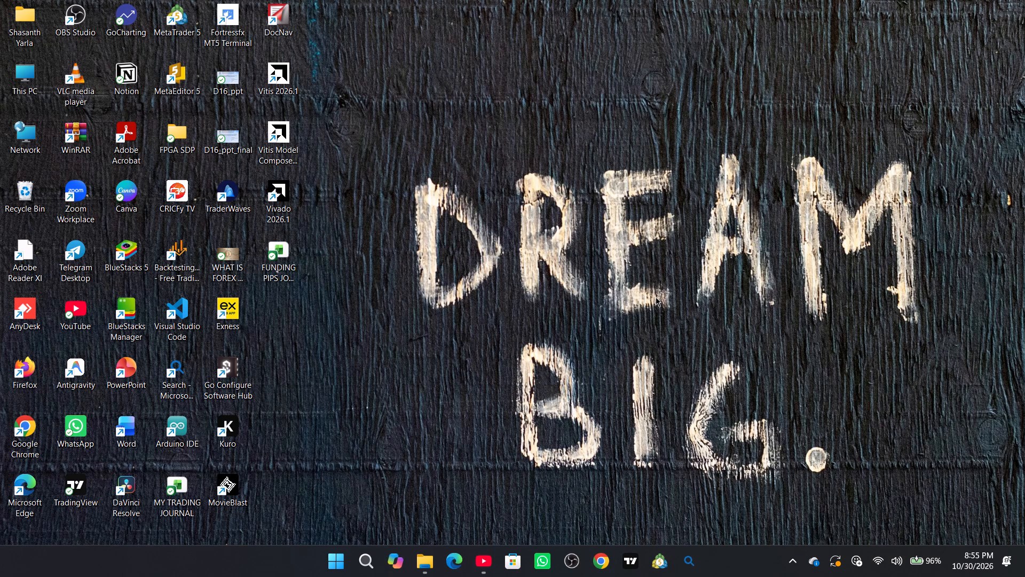
Bring up the Shut Down Windows dialog from the desktop and choose the "Shut down" option.
key(alt+F4)
key(Down)
key(Down)
key(Down)
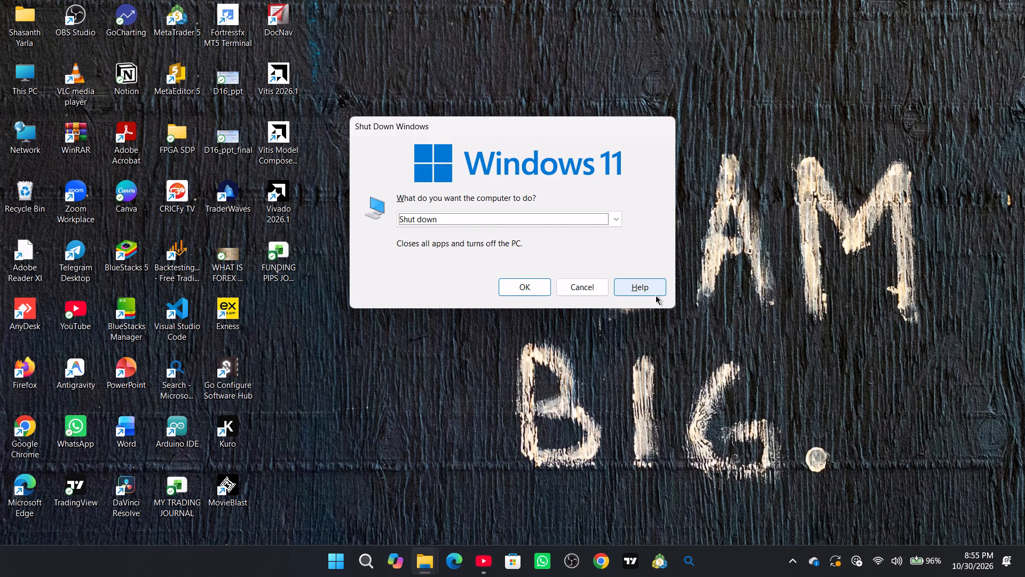